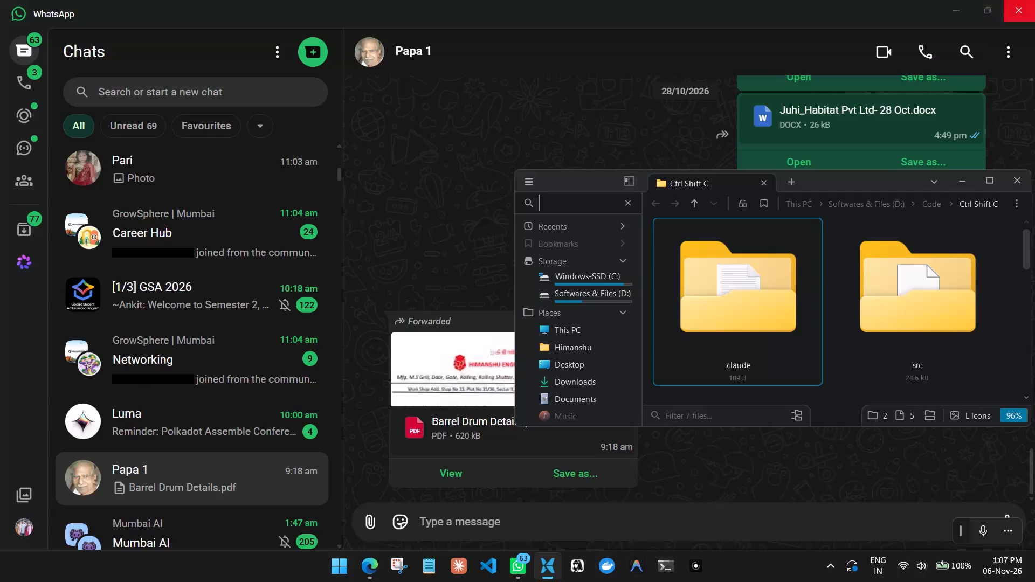
Search the file manager's sidebar for "barrel Drum Detail", and clear the search text.
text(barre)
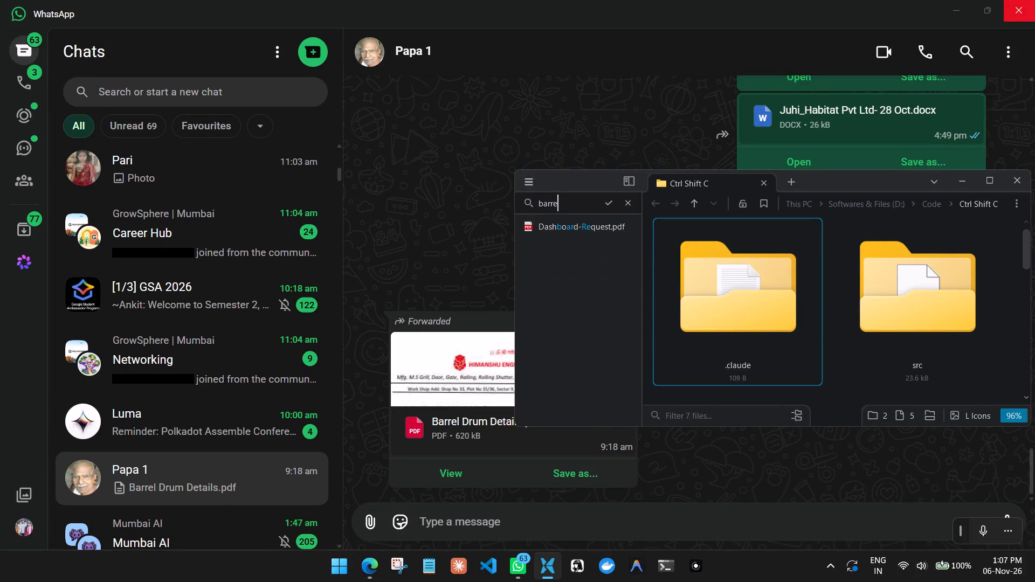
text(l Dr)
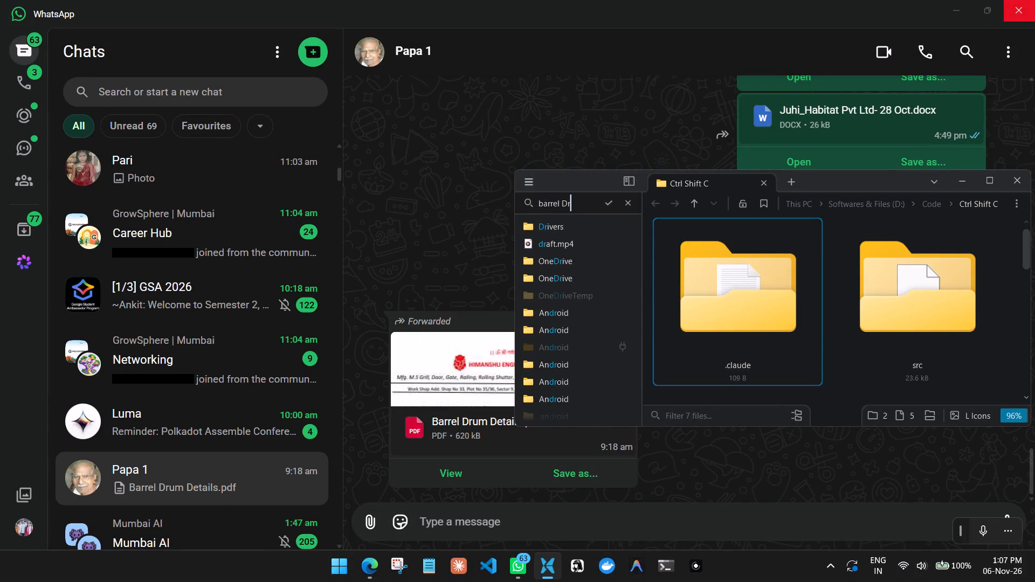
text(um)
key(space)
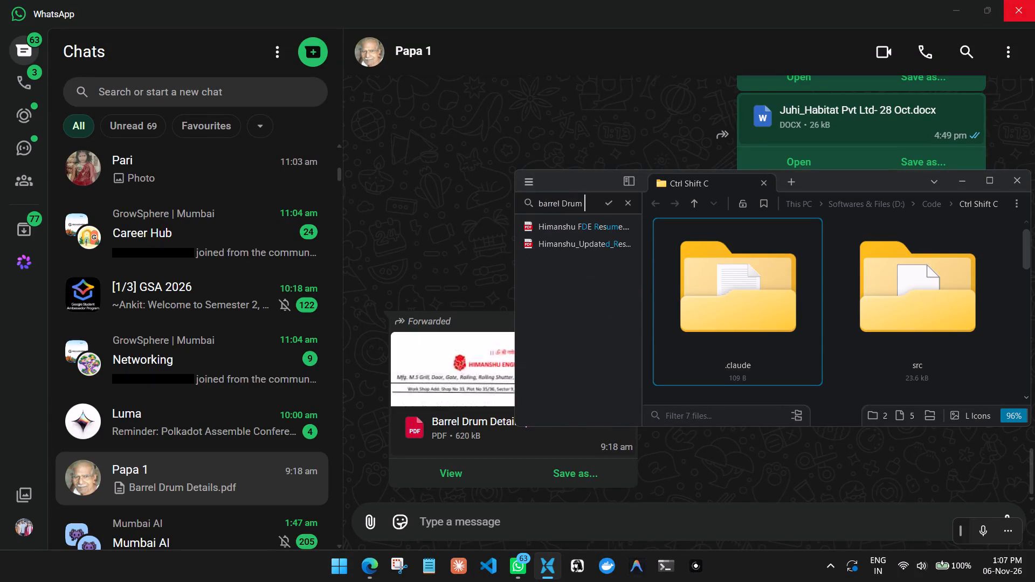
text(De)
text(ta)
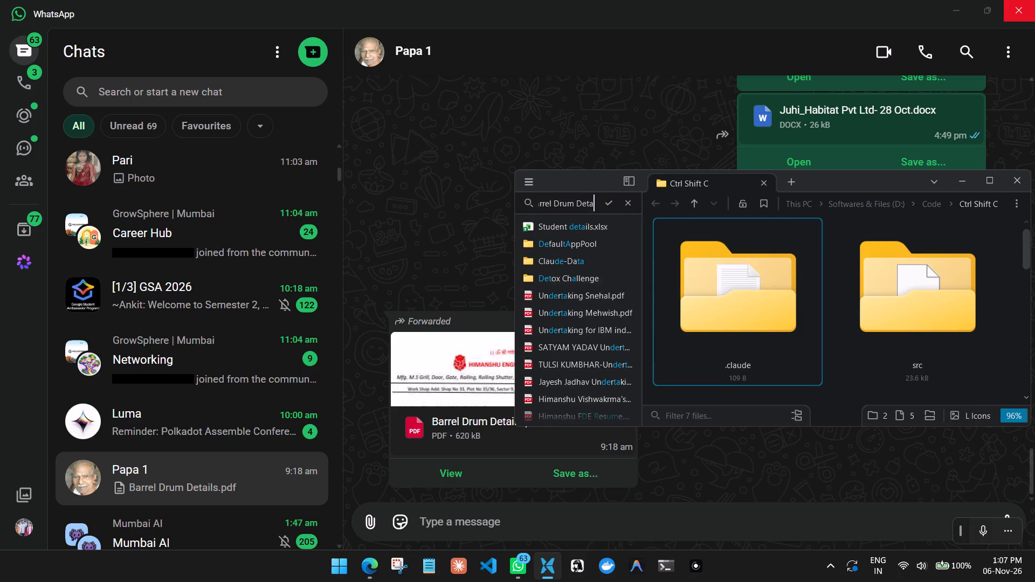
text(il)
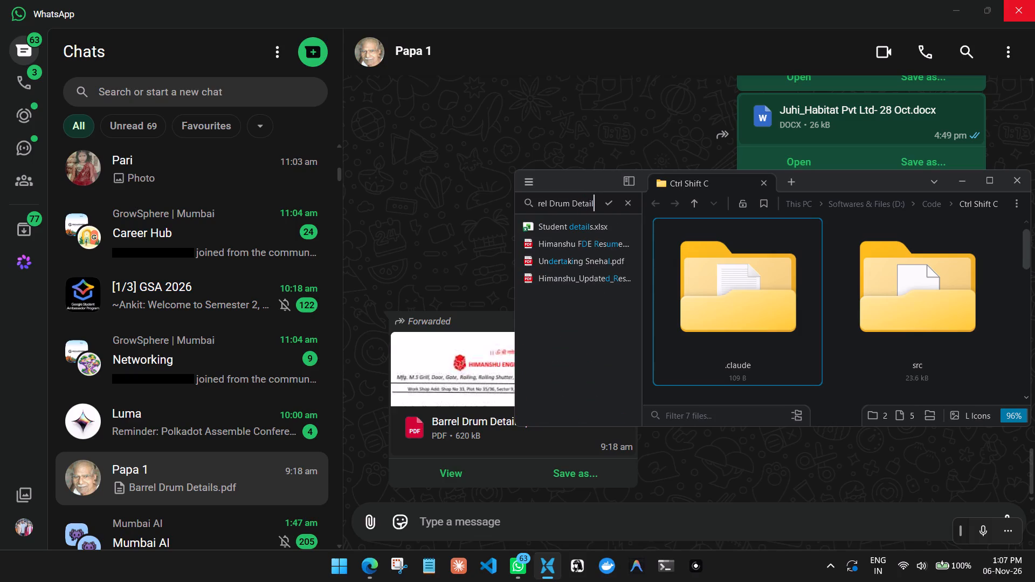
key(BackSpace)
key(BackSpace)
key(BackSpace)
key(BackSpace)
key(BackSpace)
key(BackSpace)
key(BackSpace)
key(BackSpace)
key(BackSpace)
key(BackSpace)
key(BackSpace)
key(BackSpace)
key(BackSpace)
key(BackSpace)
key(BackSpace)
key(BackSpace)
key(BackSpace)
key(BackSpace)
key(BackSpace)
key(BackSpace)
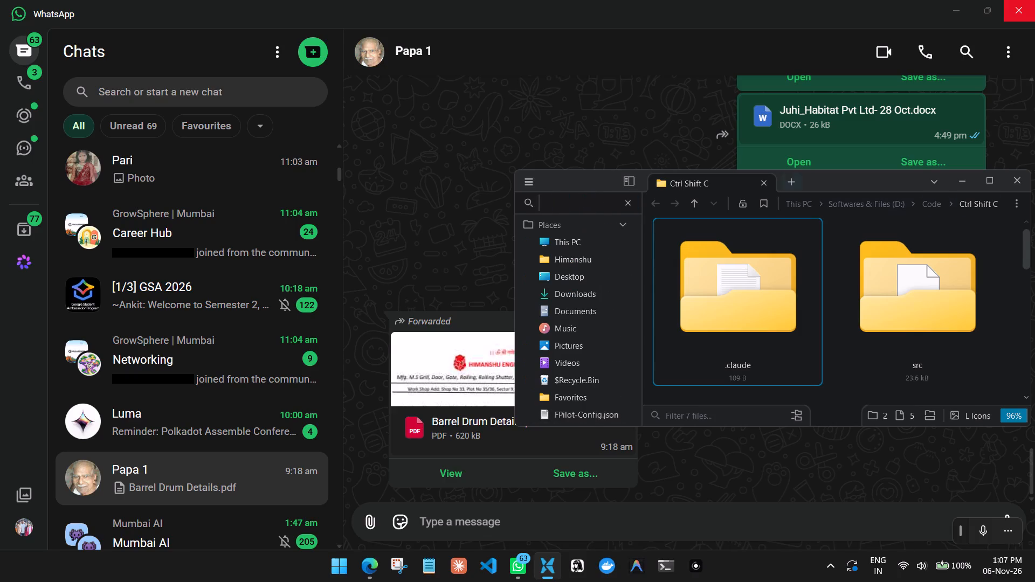
Maximize the file manager window and open the Business Files folder on the Softwares & Files (D:) drive.
click(997, 182)
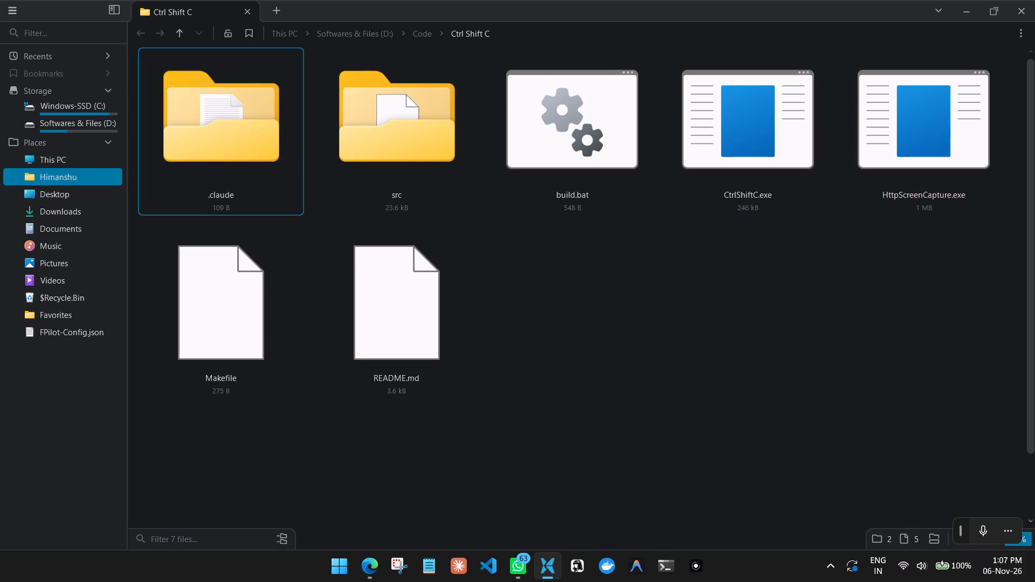
click(60, 130)
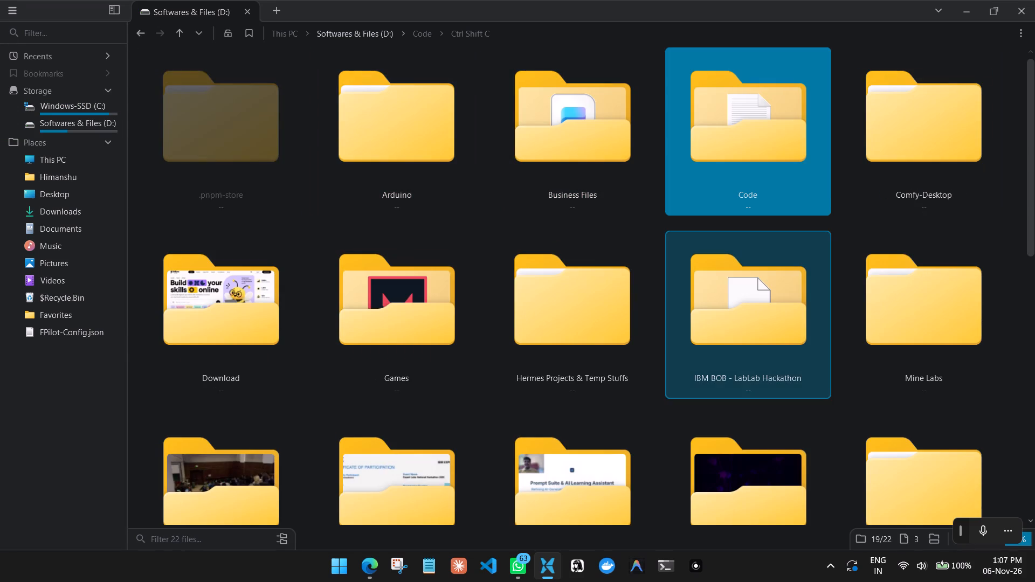
double_click(576, 139)
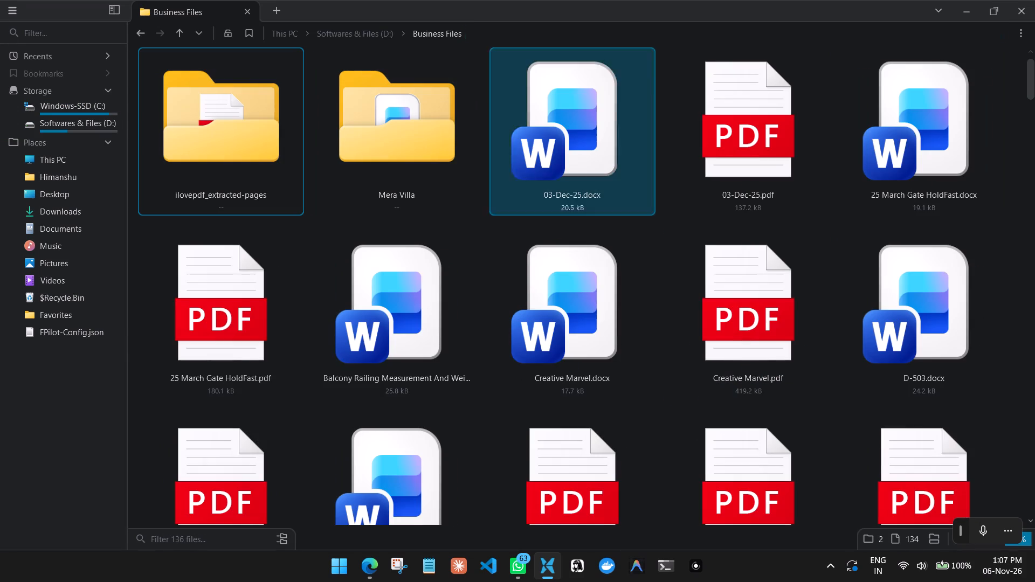
Switch the Business Files folder from large icons to the Details view.
ctrl+scroll(486, 197, down, 19)
ctrl+scroll(486, 197, down, 4)
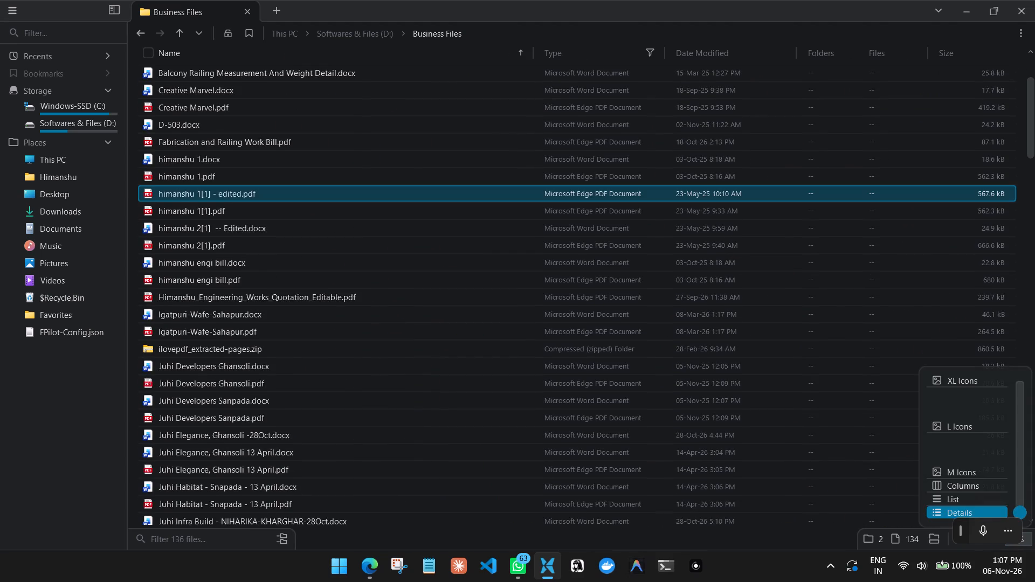
Filter the Business Files folder for "barre", and clear the filter text.
scroll(486, 197, up, 9)
scroll(429, 280, up, 5)
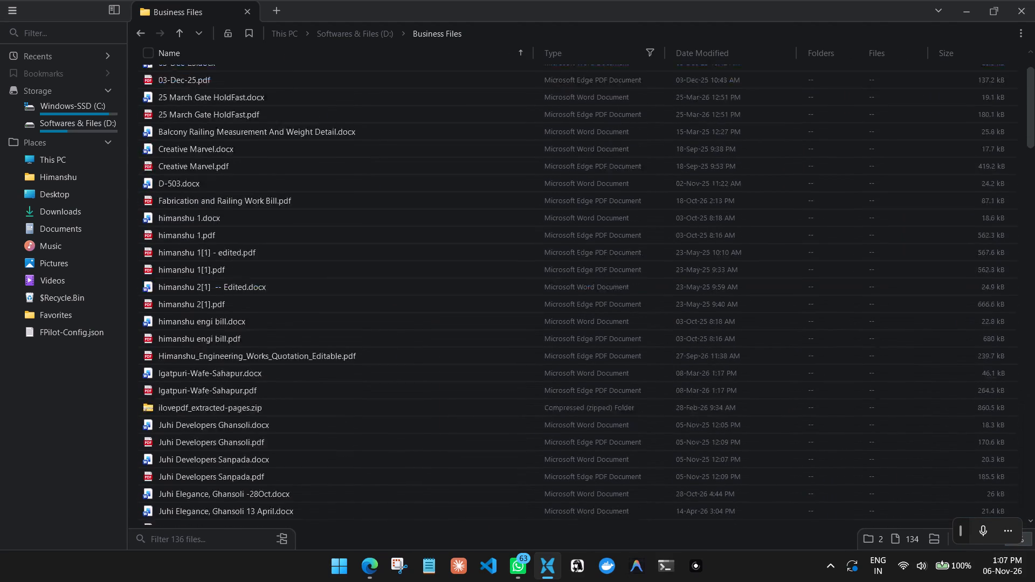
scroll(429, 280, up, 5)
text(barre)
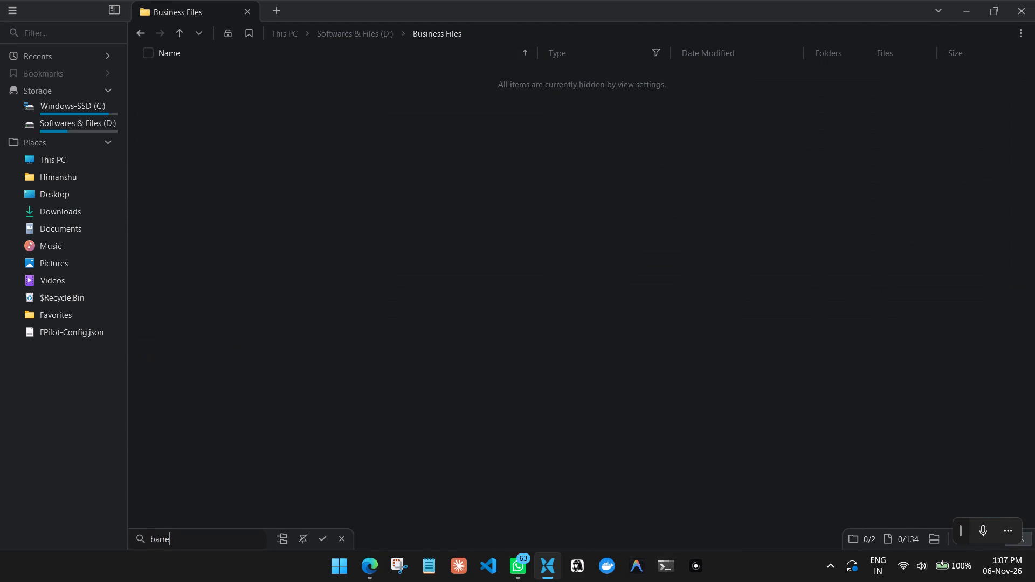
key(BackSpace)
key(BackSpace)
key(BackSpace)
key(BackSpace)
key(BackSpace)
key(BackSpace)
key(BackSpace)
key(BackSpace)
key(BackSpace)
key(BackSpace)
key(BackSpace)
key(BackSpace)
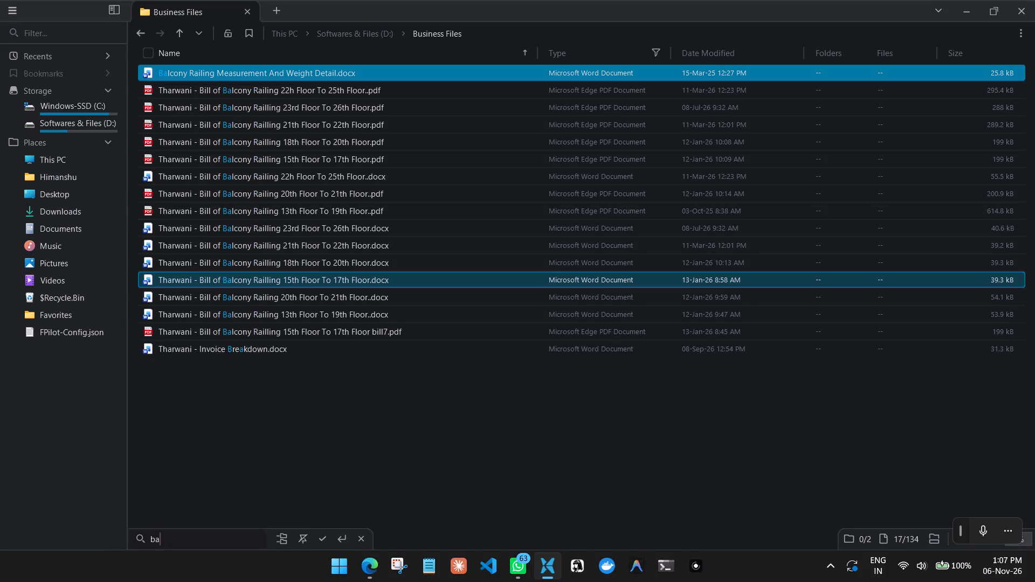
Filter the Business Files folder for "drum" and for "det", clearing the filter text after each.
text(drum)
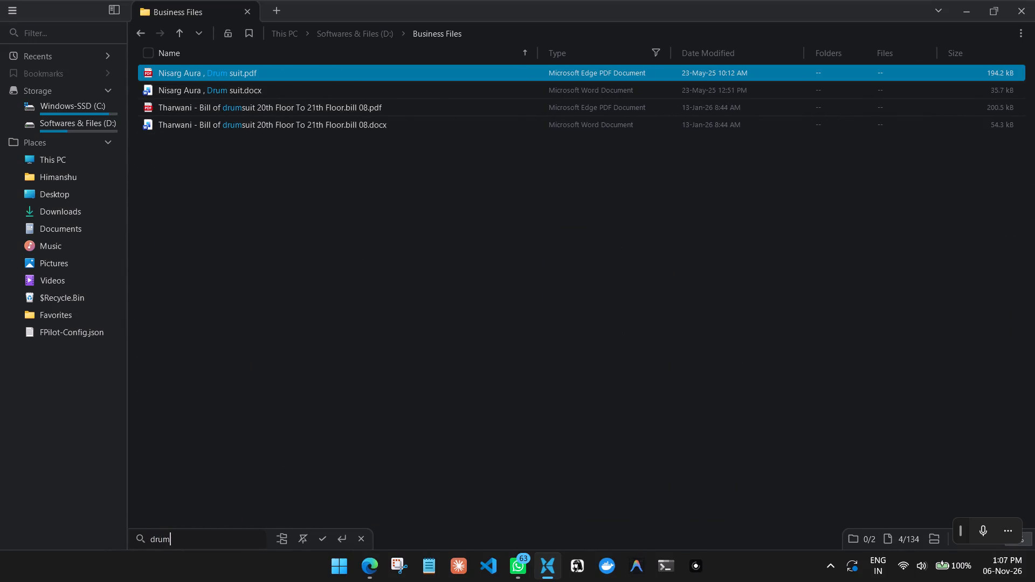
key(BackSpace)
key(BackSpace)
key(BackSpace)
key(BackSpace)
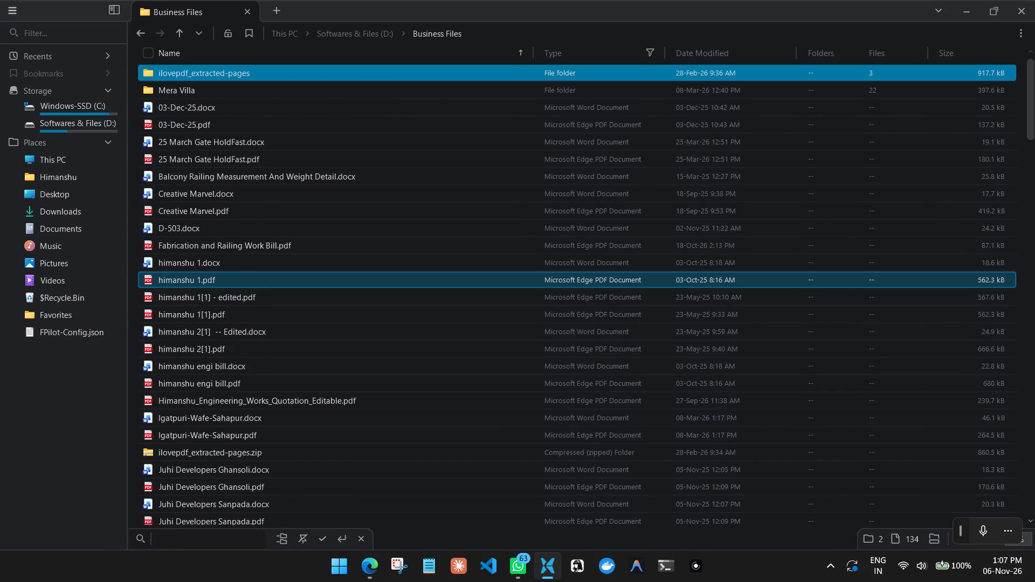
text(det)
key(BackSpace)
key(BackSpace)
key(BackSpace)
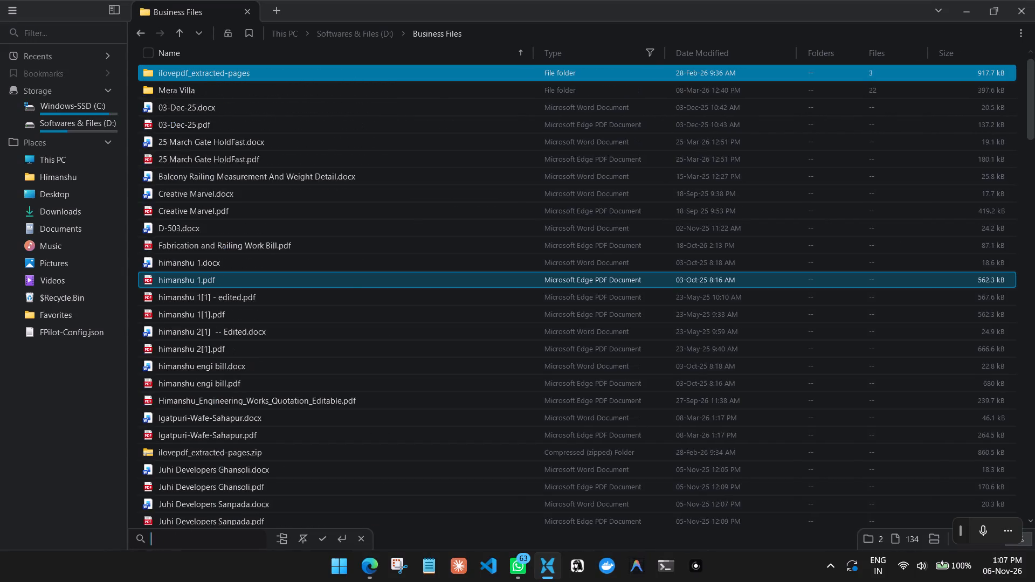
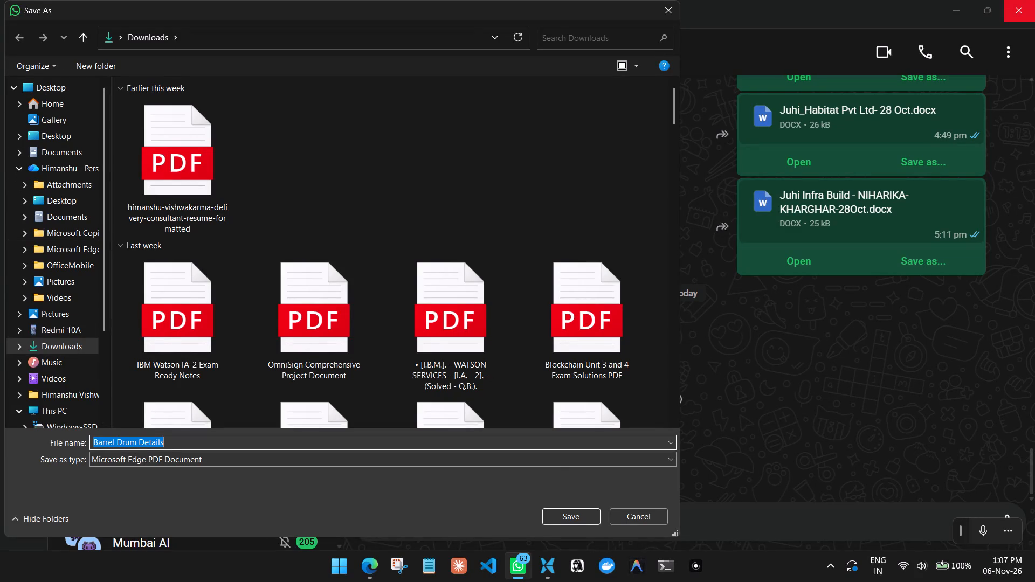
Save the Barrel Drum Details PDF in the Business Files folder on the Softwares & Files (D:) drive.
scroll(46, 356, down, 1)
click(74, 320)
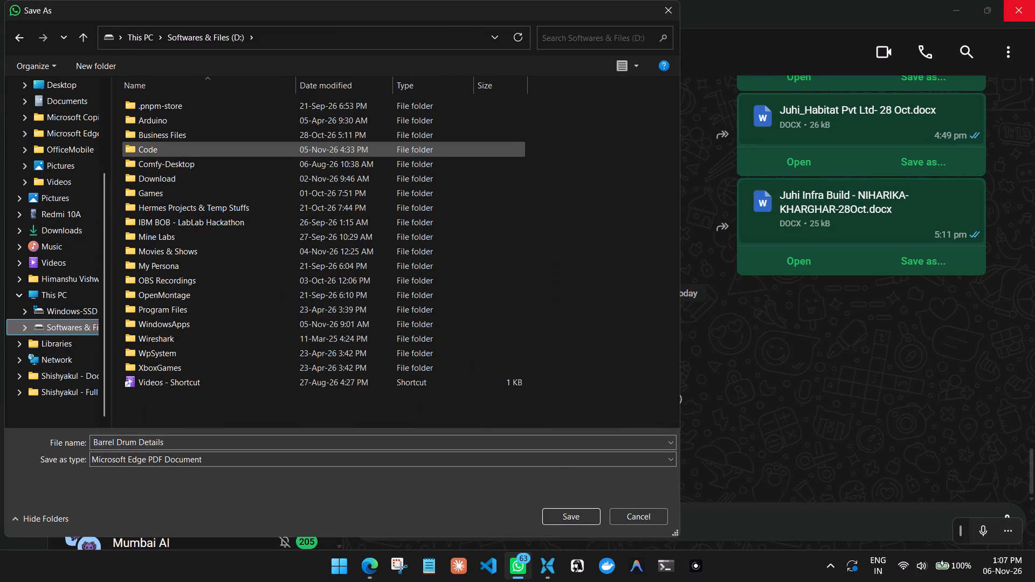
double_click(211, 137)
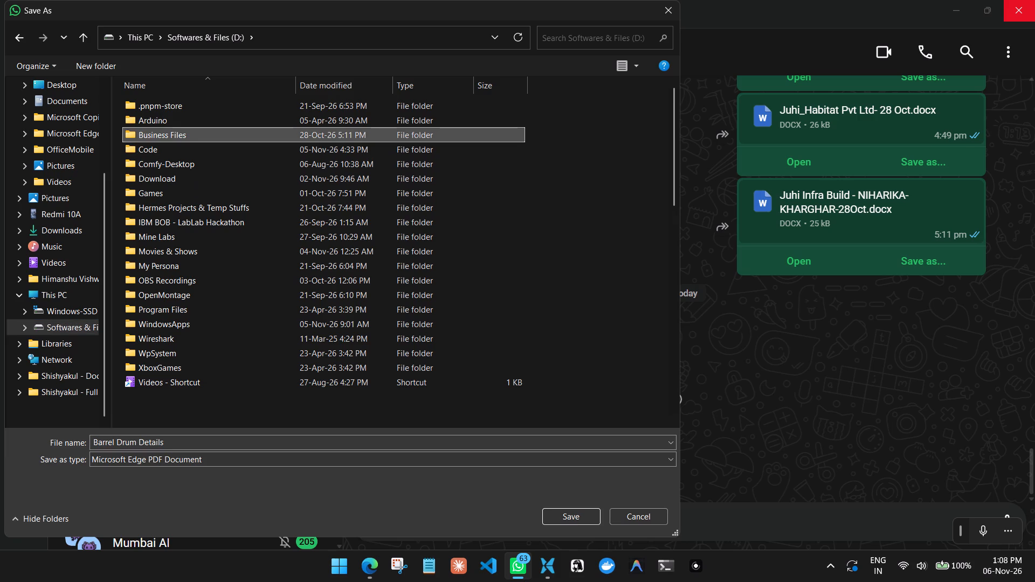
click(566, 525)
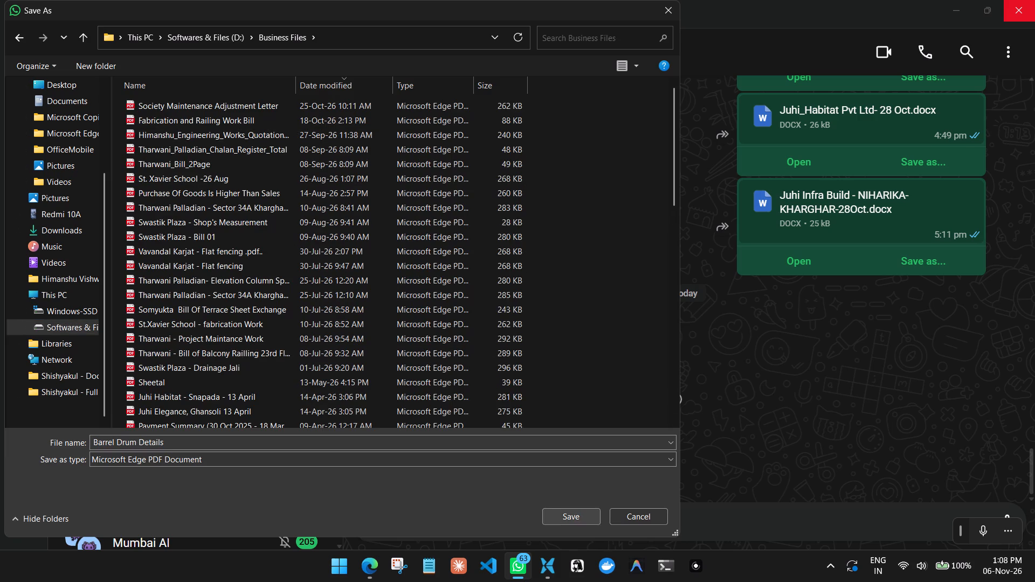
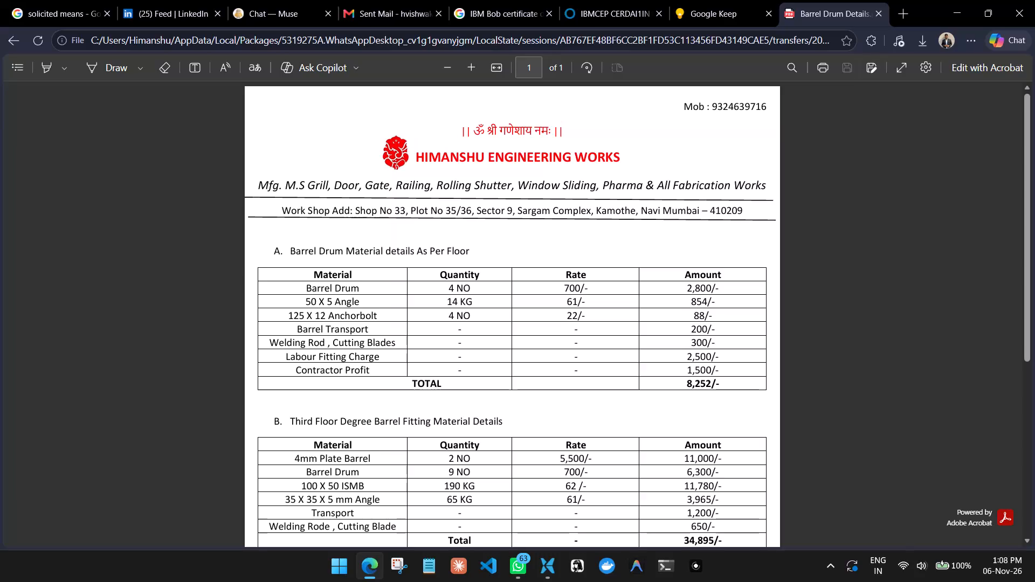
Review the barrel drum and third-floor barrel fitting material cost tables in the Barrel Drum Details PDF.
scroll(547, 281, down, 2)
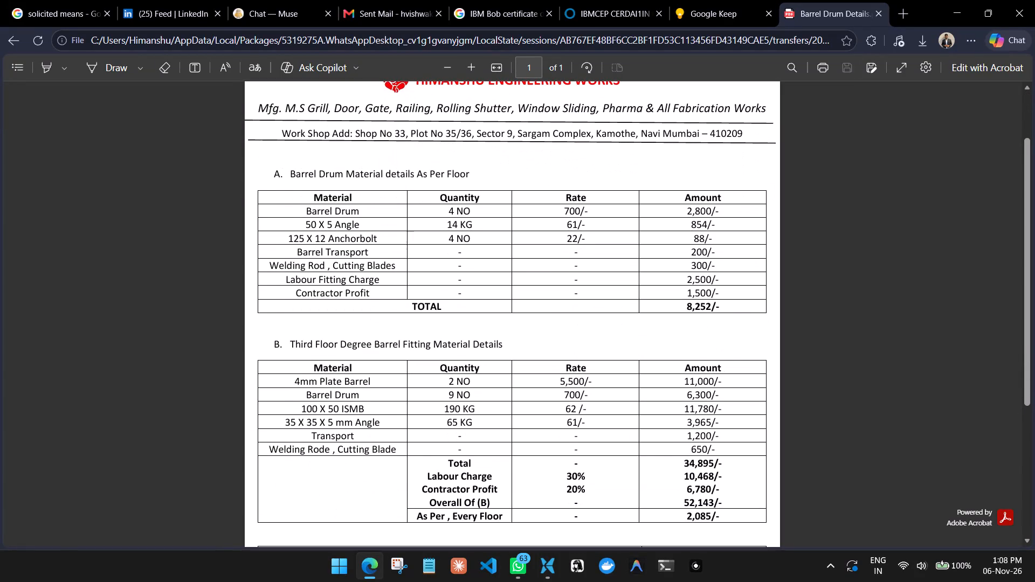
scroll(547, 281, down, 1)
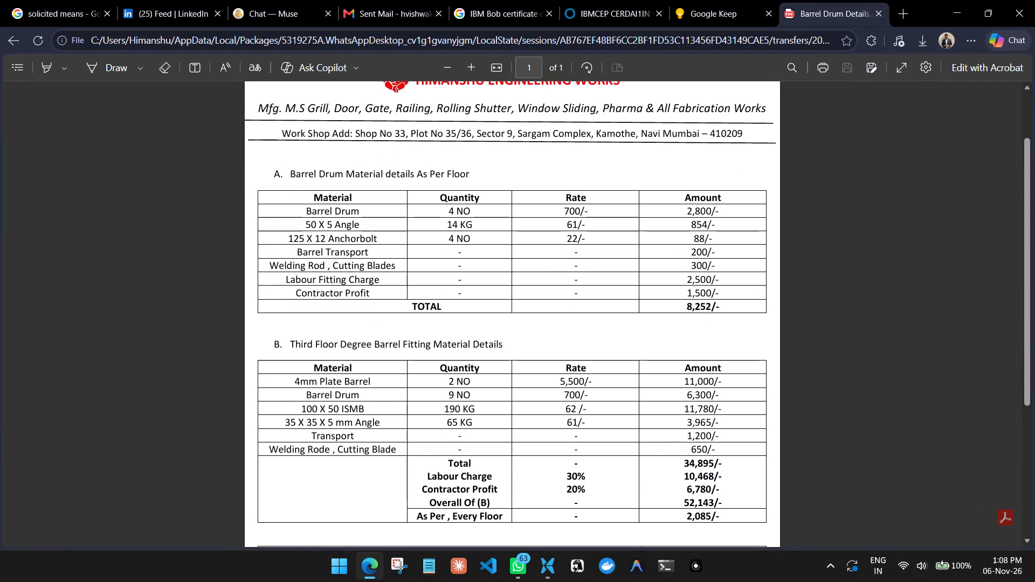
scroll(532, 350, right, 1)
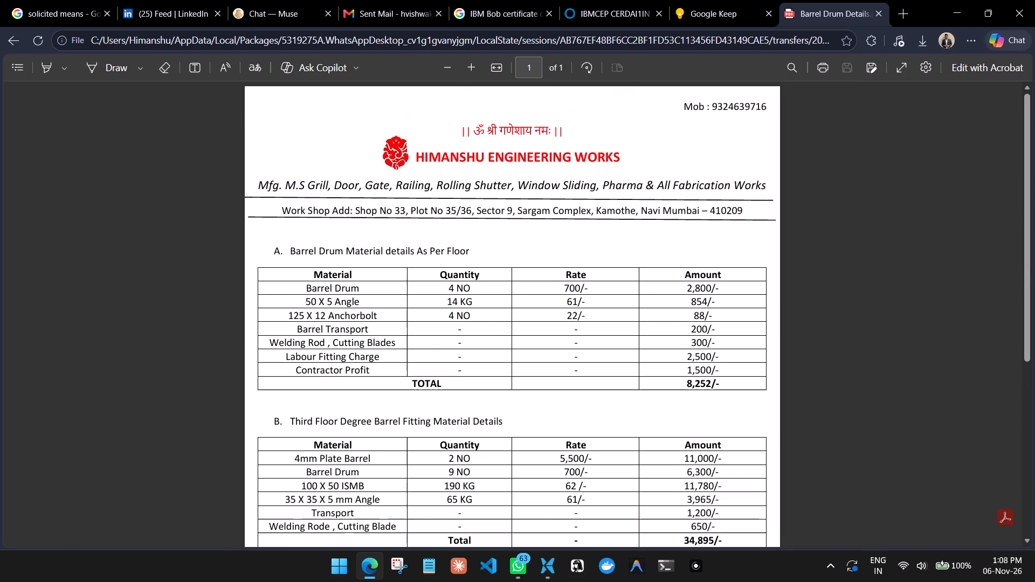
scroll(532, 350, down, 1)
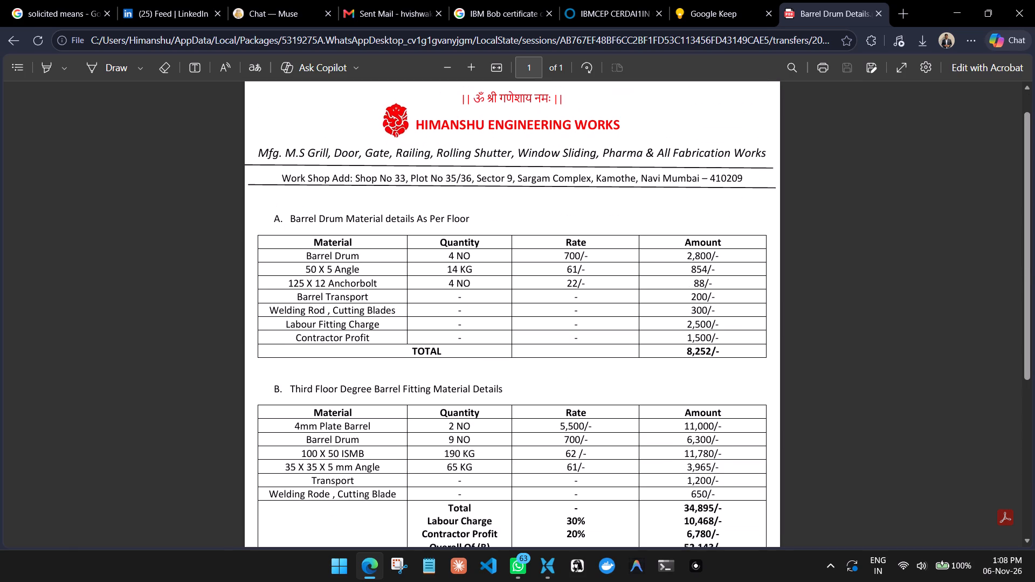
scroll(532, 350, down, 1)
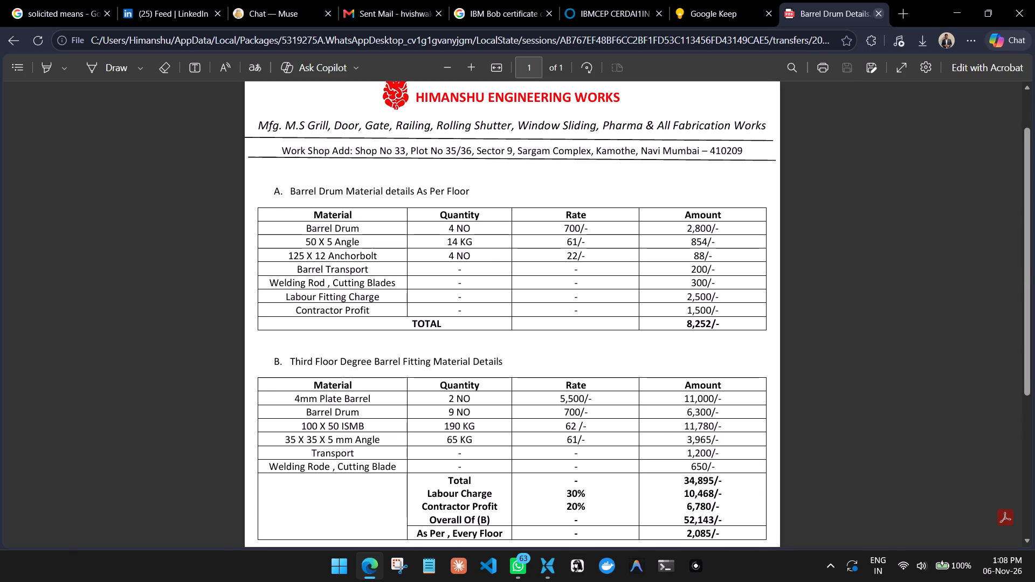
Search the web for a PDF to Word converter in a new browser tab and open iLovePDF's converter page.
click(900, 6)
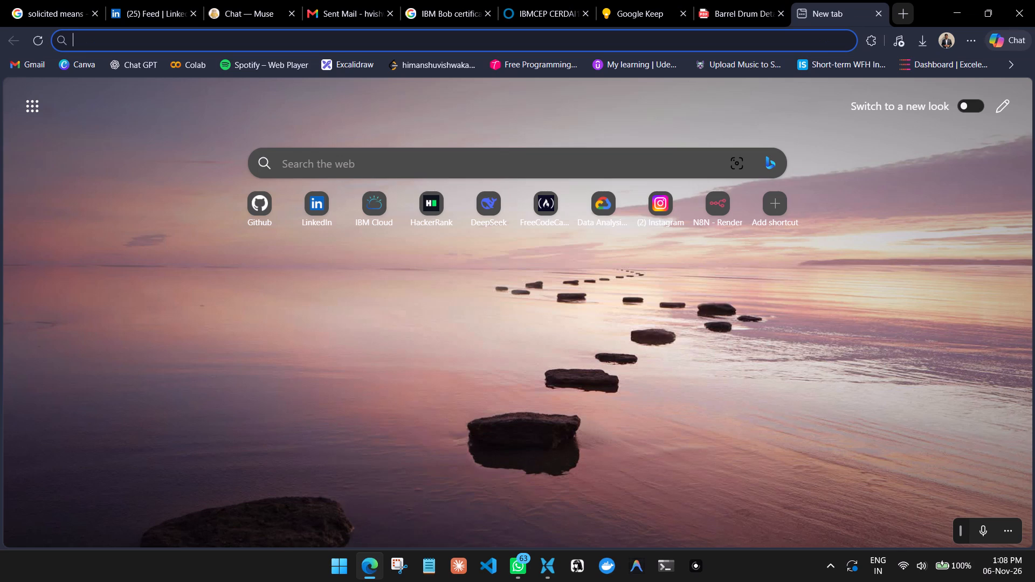
text(pdf to woe)
key(Return)
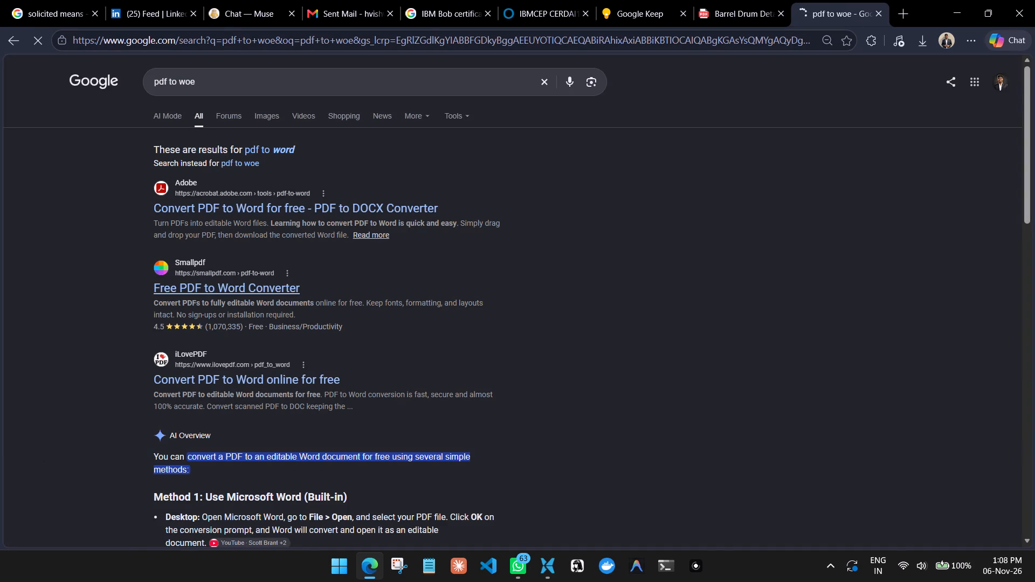
click(248, 381)
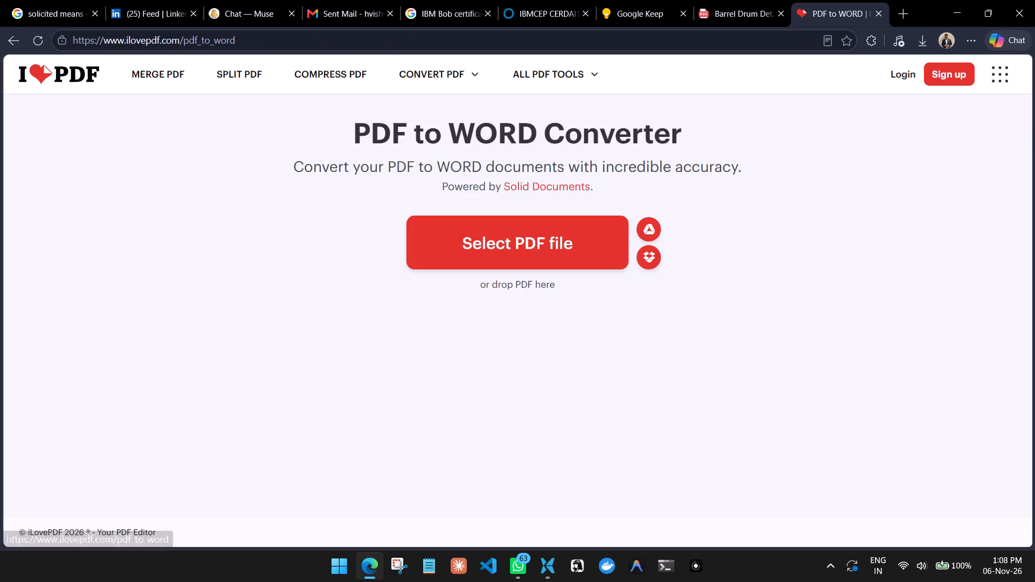
Load the Barrel Drum Details PDF from the Business Files folder on drive D: into the converter.
click(538, 265)
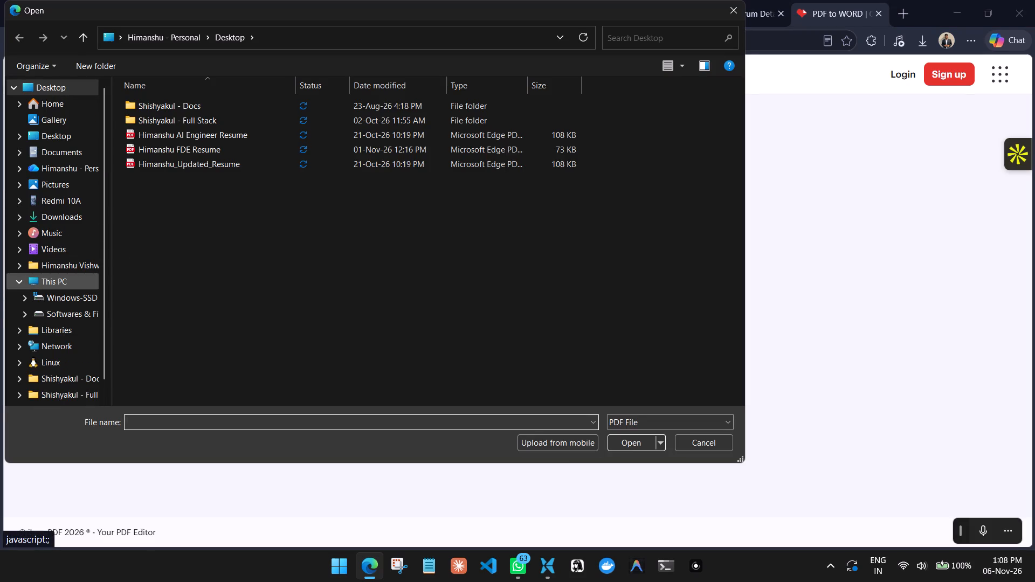
click(78, 315)
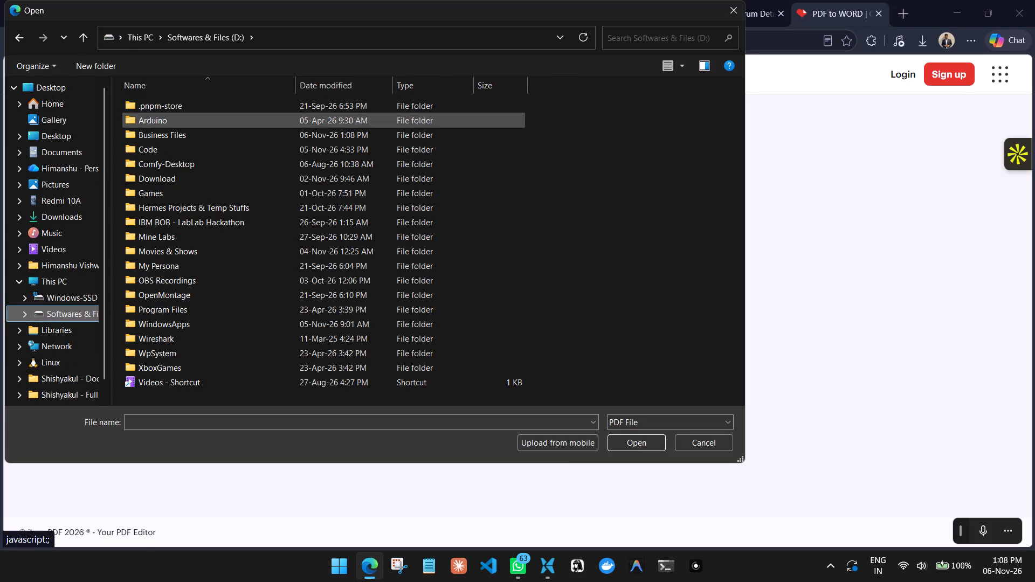
double_click(187, 129)
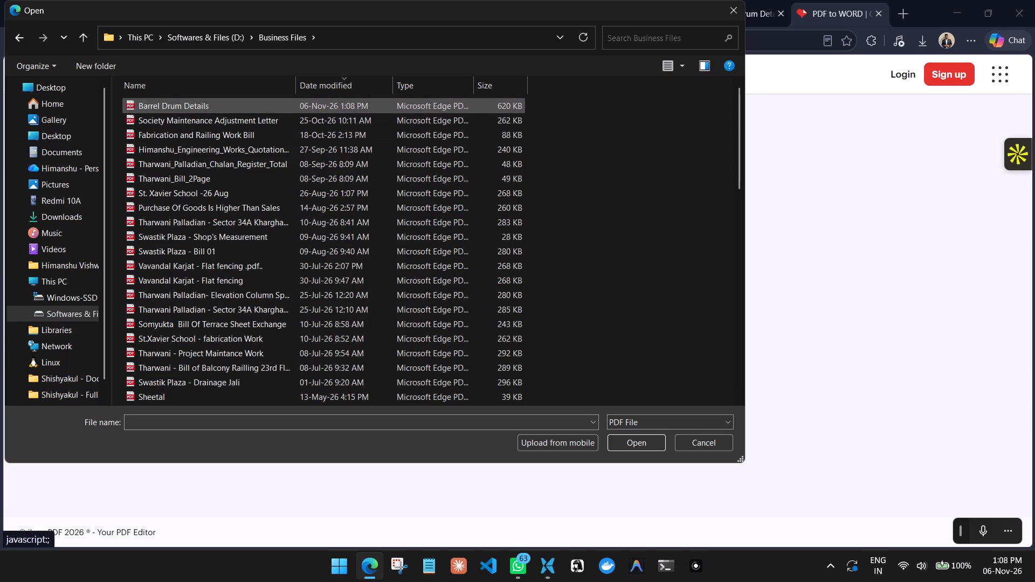
click(254, 108)
key(Return)
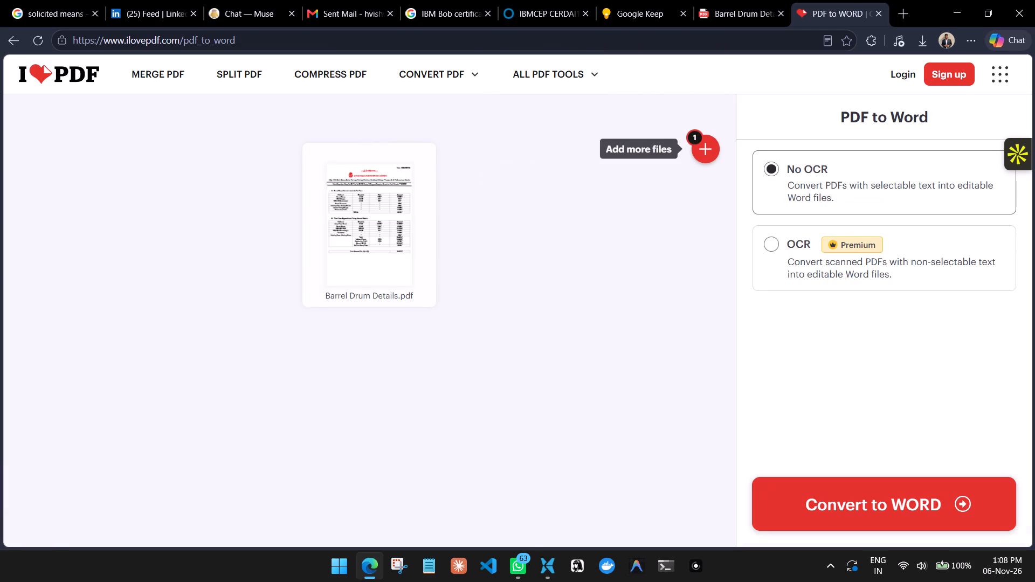
Convert the Barrel Drum Details PDF to Word without OCR and download the resulting document.
click(831, 498)
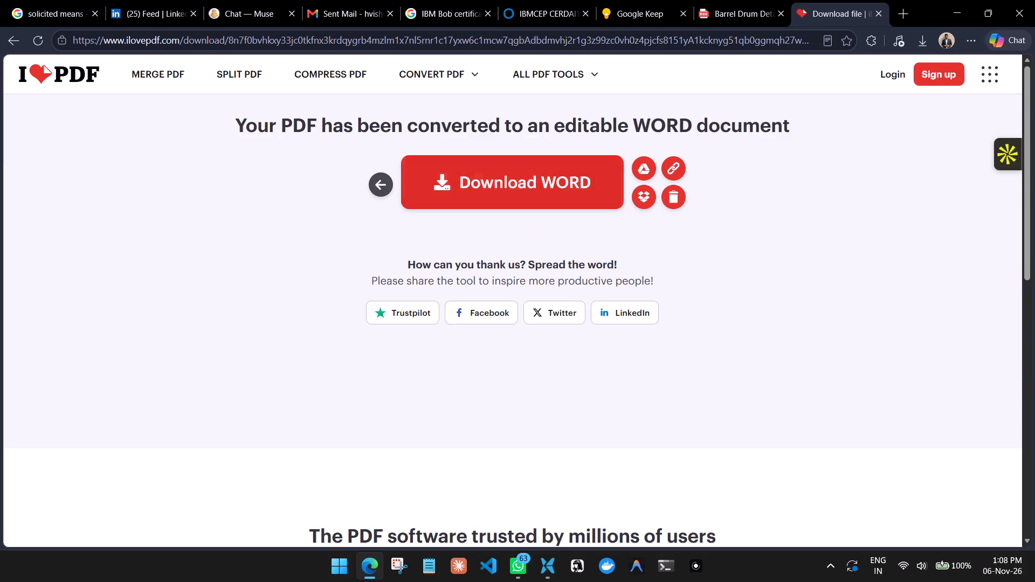
click(592, 199)
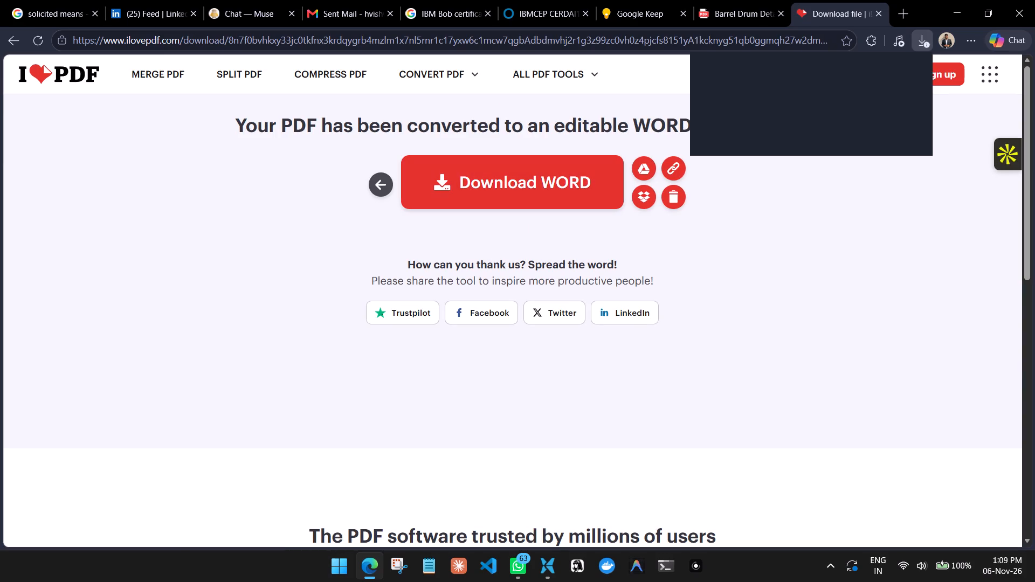
Save the converted Word document as Barrel Drum Details in the Business Files folder on drive D:.
click(770, 129)
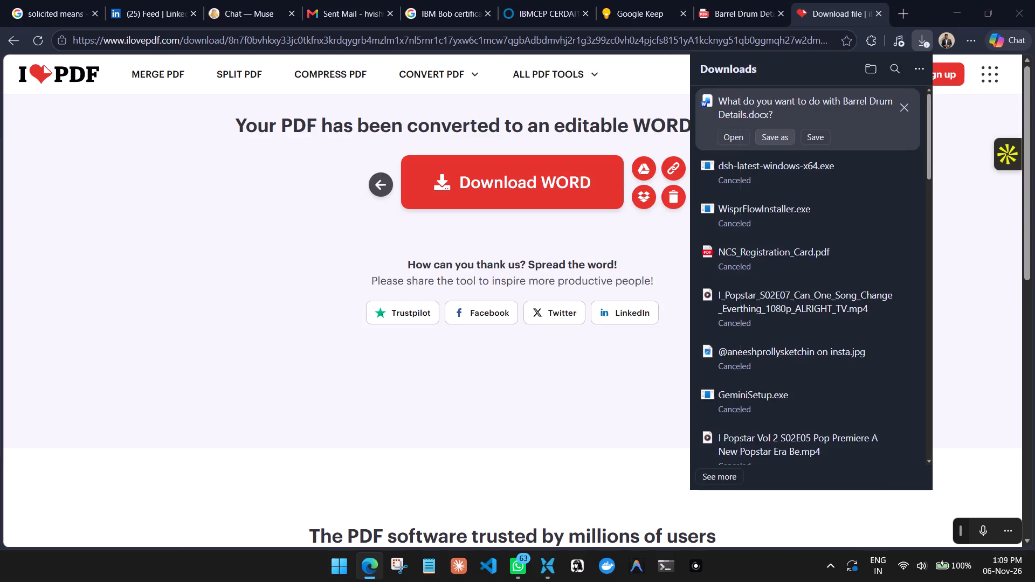
click(357, 379)
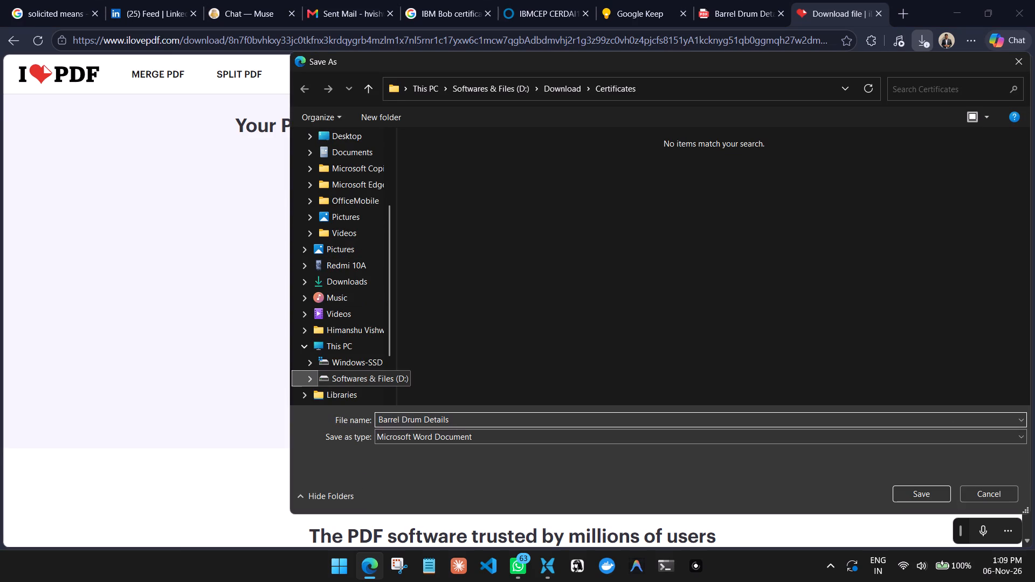
double_click(462, 188)
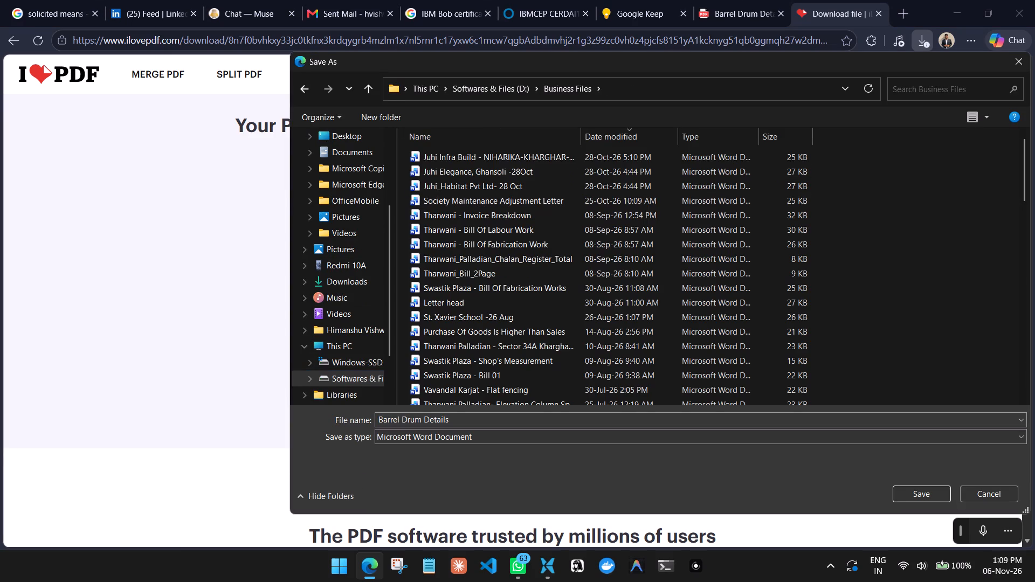
click(919, 489)
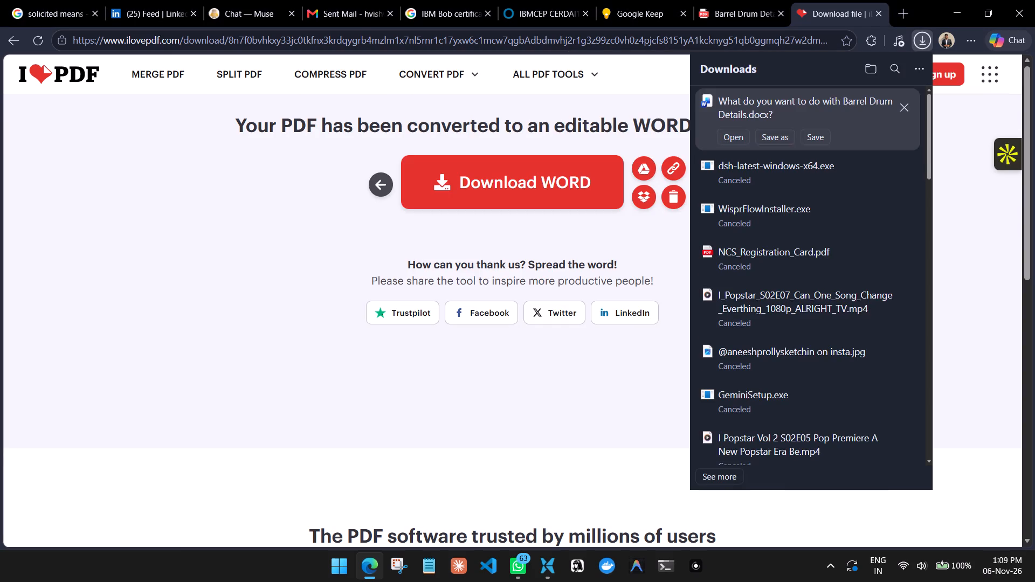
Open the downloaded Barrel Drum Details.docx file.
click(749, 115)
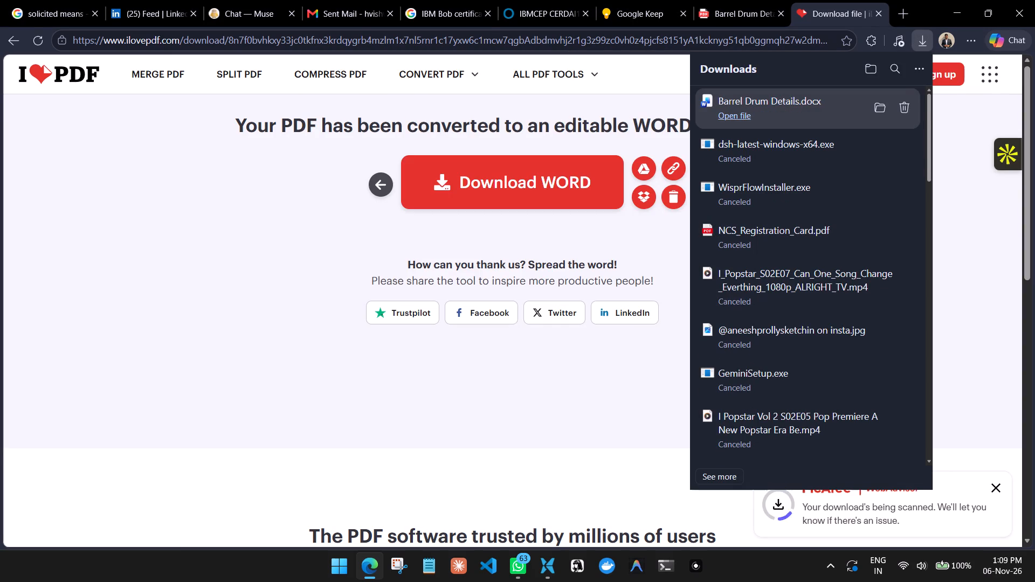
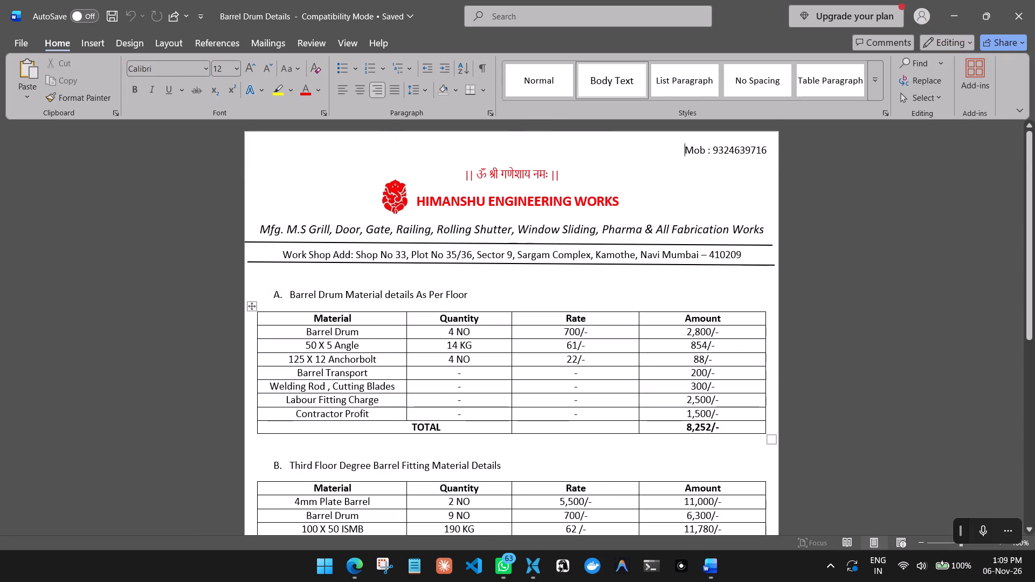
In the Barrel Drum row of table A, set the rate to 750/- and the amount to 3,000/-.
scroll(522, 321, down, 1)
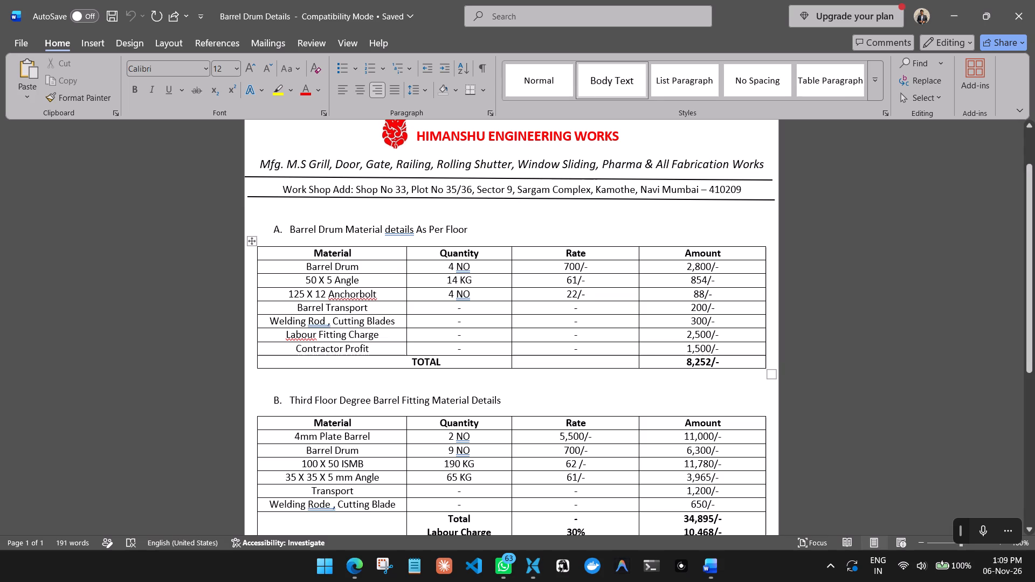
click(575, 266)
key(BackSpace)
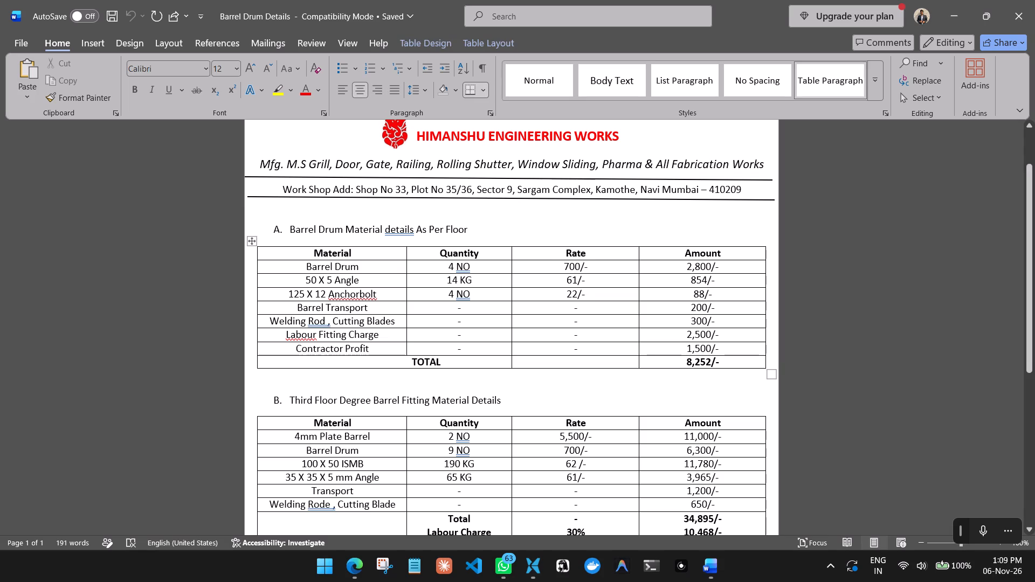
key(5)
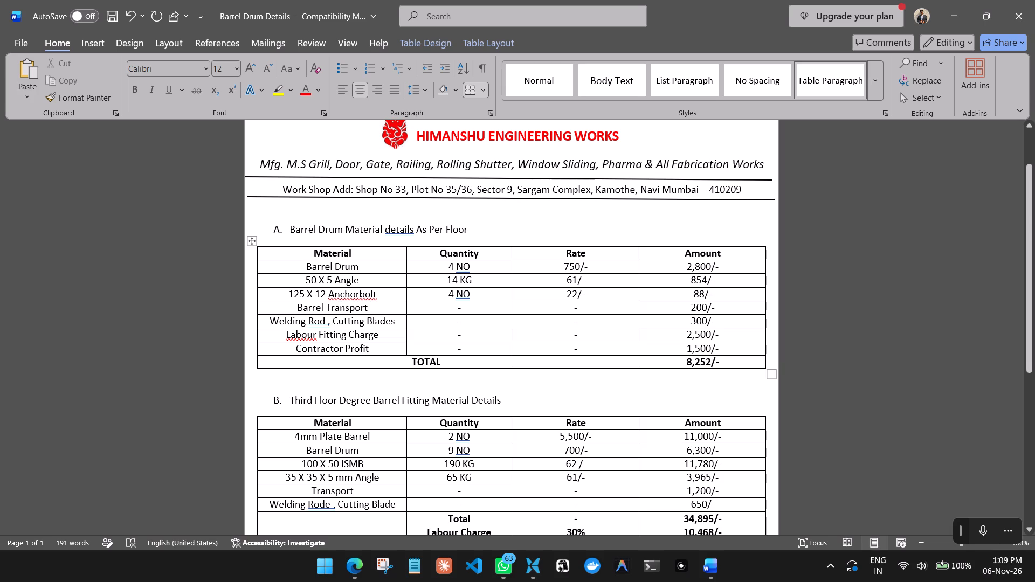
click(700, 269)
key(BackSpace)
key(0)
key(Left)
key(Left)
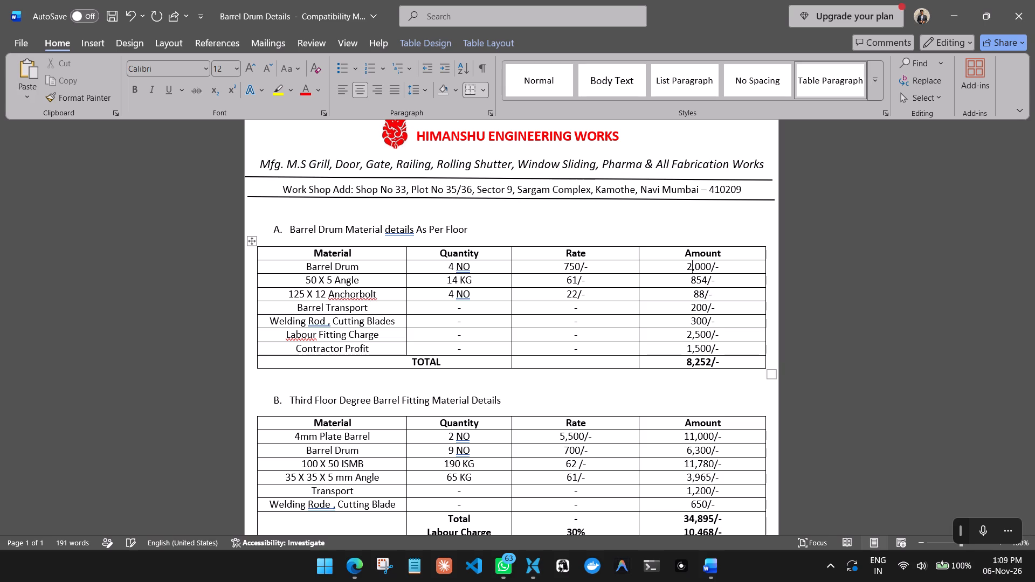
key(BackSpace)
key(3)
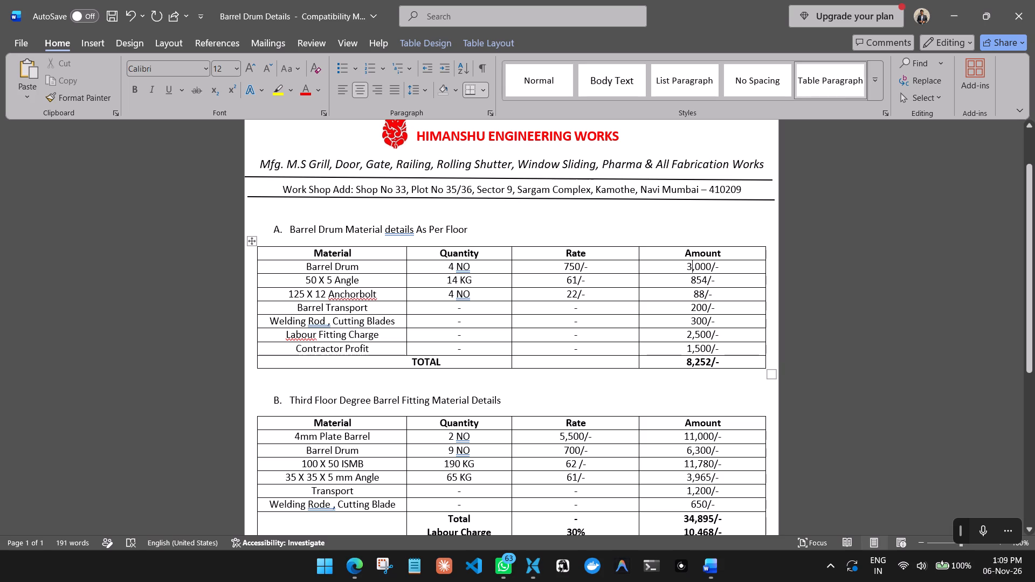
Set the quantity of the 50 X 5 Angle row in table A to 15 KG.
click(458, 281)
key(BackSpace)
key(5)
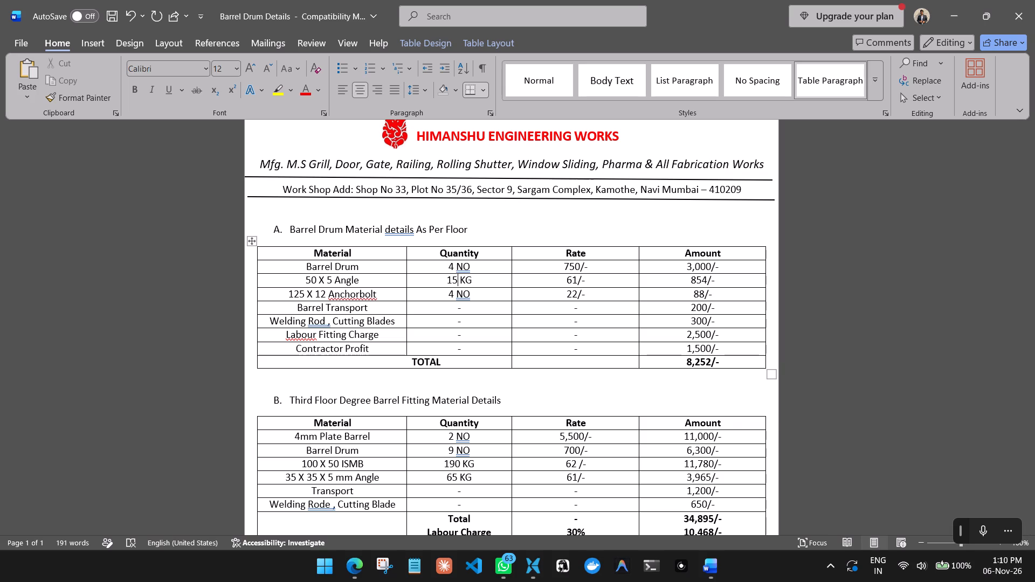
Multiply 15 by 65 in Calculator to work out the 50 X 5 Angle amount, and return to the document.
text(15)
key(asterisk)
text(65)
key(Return)
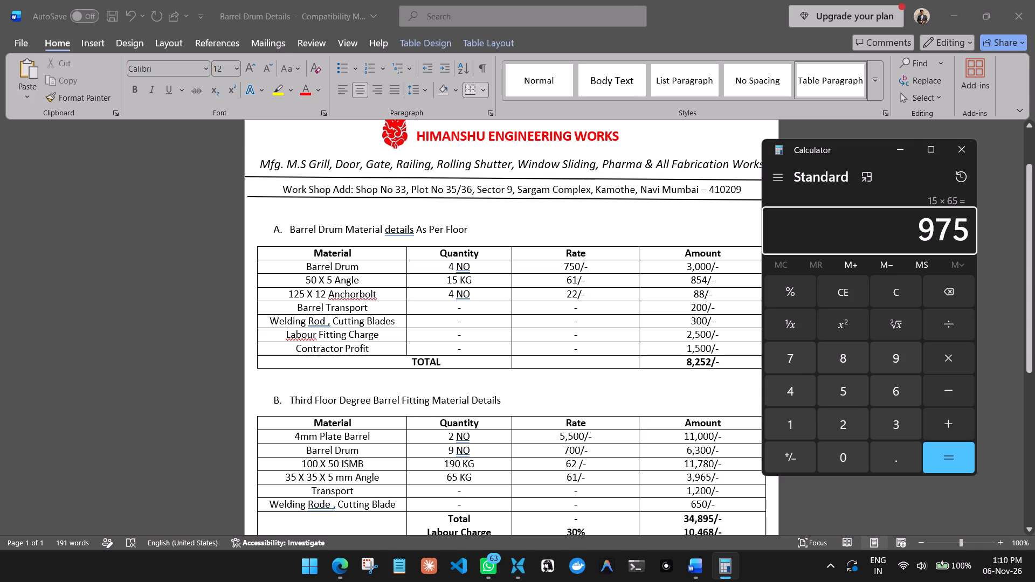
click(905, 145)
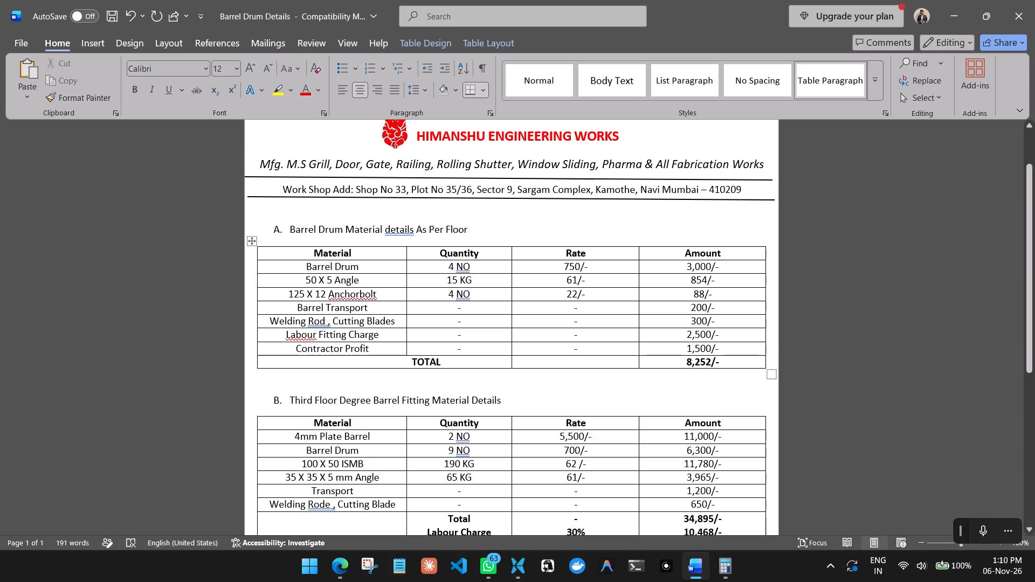
Set the rate of the 50 X 5 Angle row in table A to 65/-.
click(576, 281)
key(BackSpace)
key(5)
In the 125 X 12 Anchorbolt row of table A, set the rate to 25/- and the amount to 100/-.
click(576, 297)
key(BackSpace)
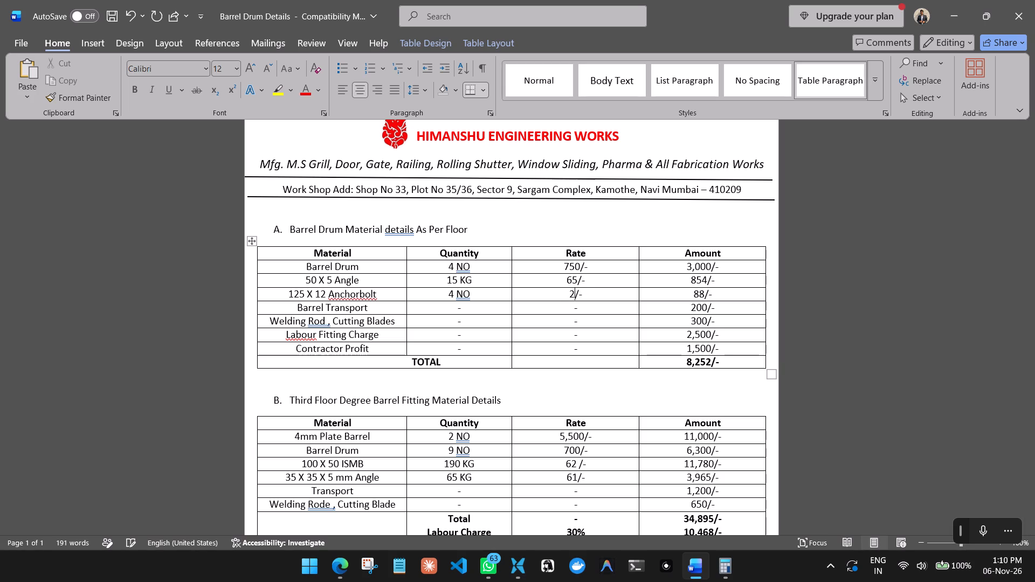
key(5)
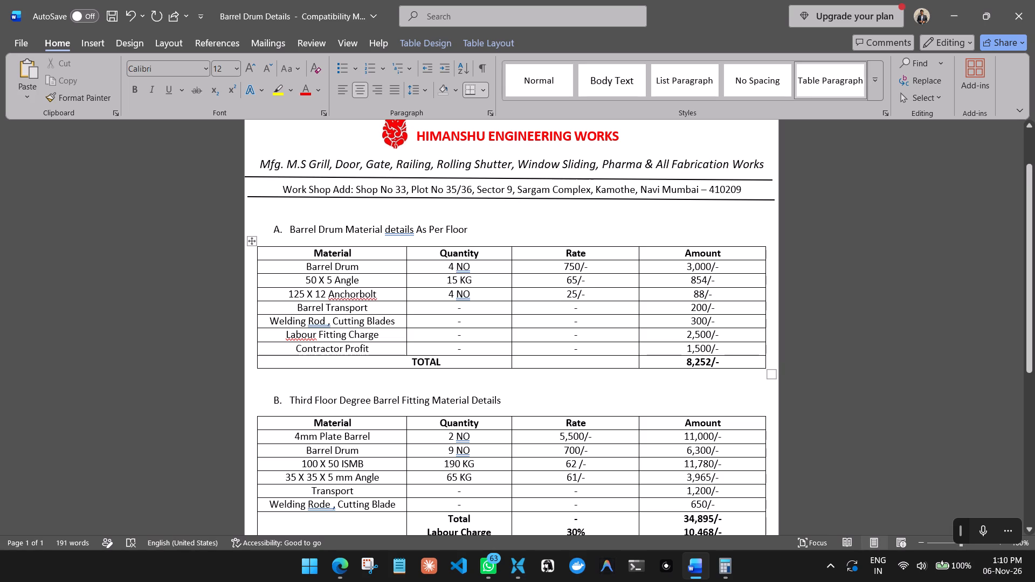
click(702, 295)
key(BackSpace)
key(BackSpace)
text(100)
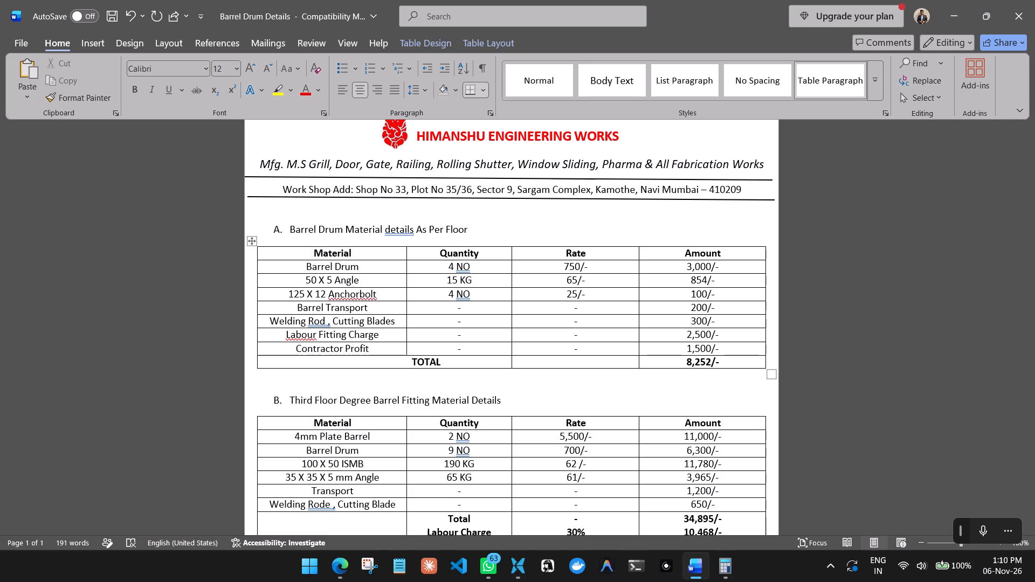
In table A, set the Barrel Transport amount to 250/- and the Welding Rod, Cutting Blades amount to 350/-.
click(701, 308)
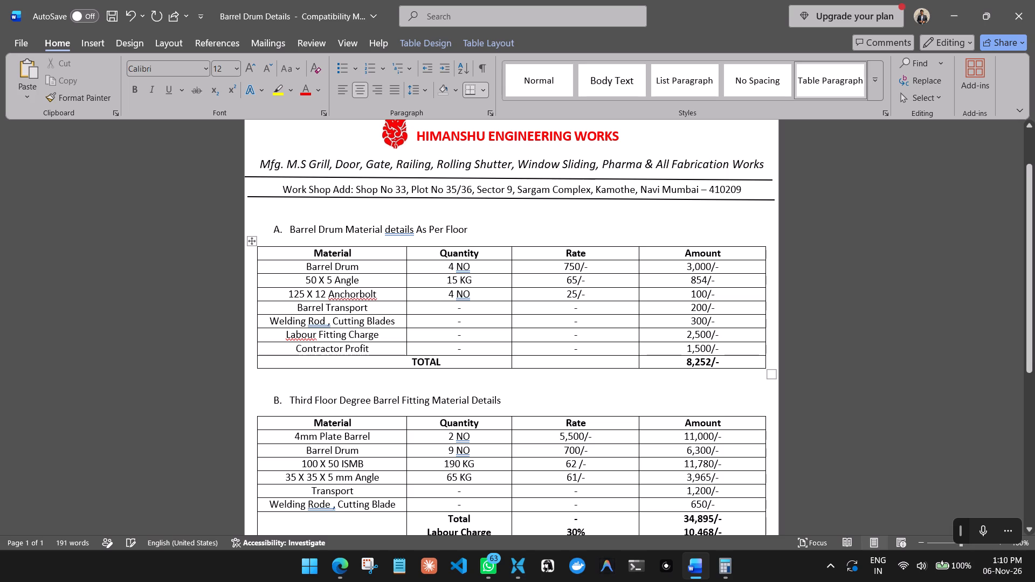
key(BackSpace)
key(5)
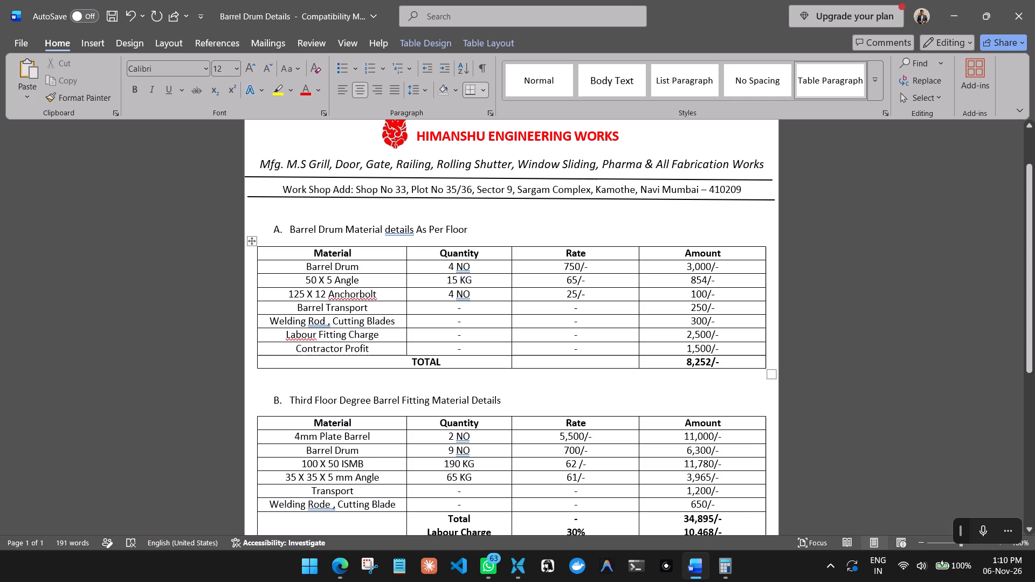
click(701, 323)
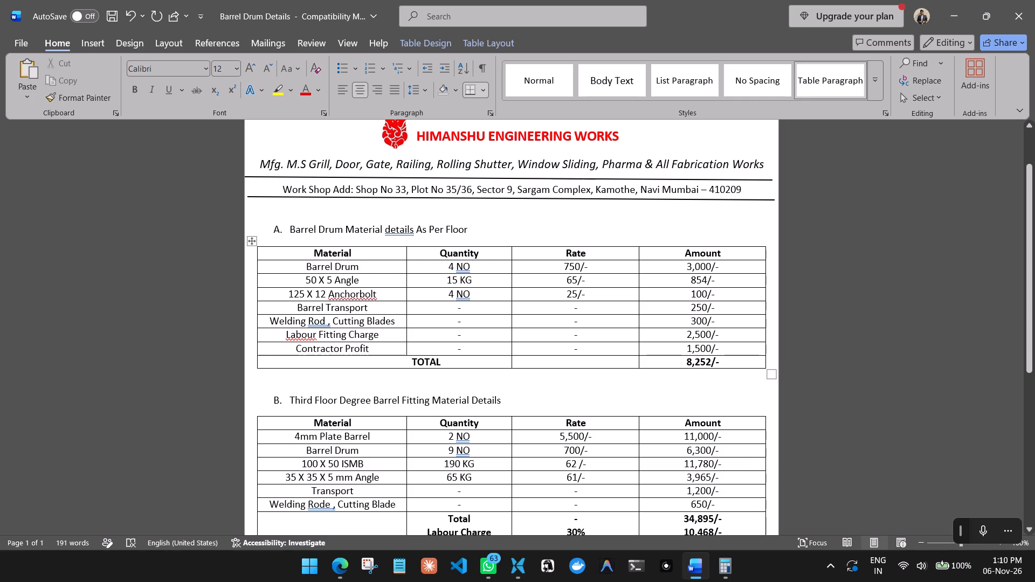
key(BackSpace)
key(5)
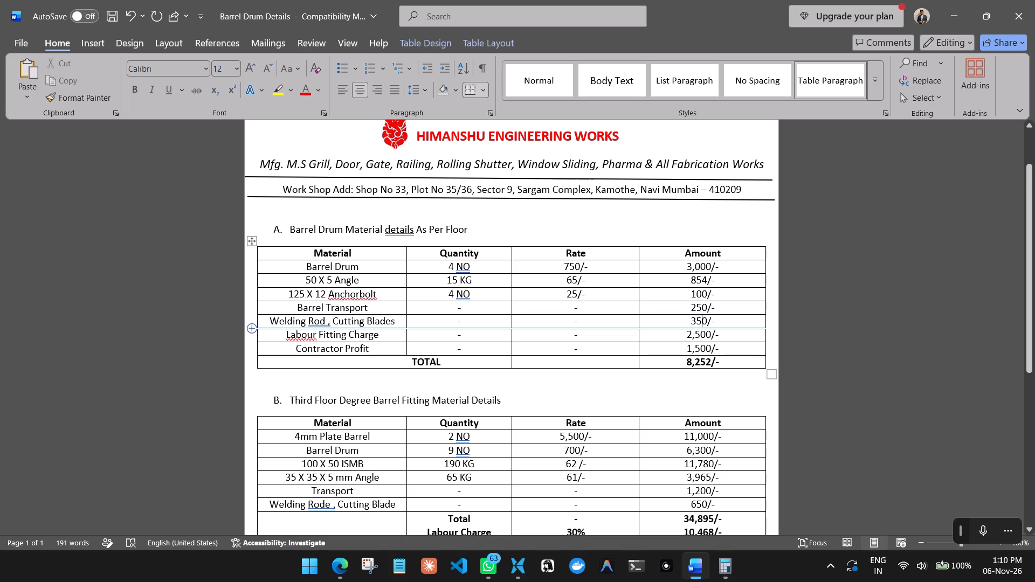
Insert an Extra Expenses row above Labour Fitting Charge in table A, with dashes for quantity and rate and an amount of 300/-.
click(254, 325)
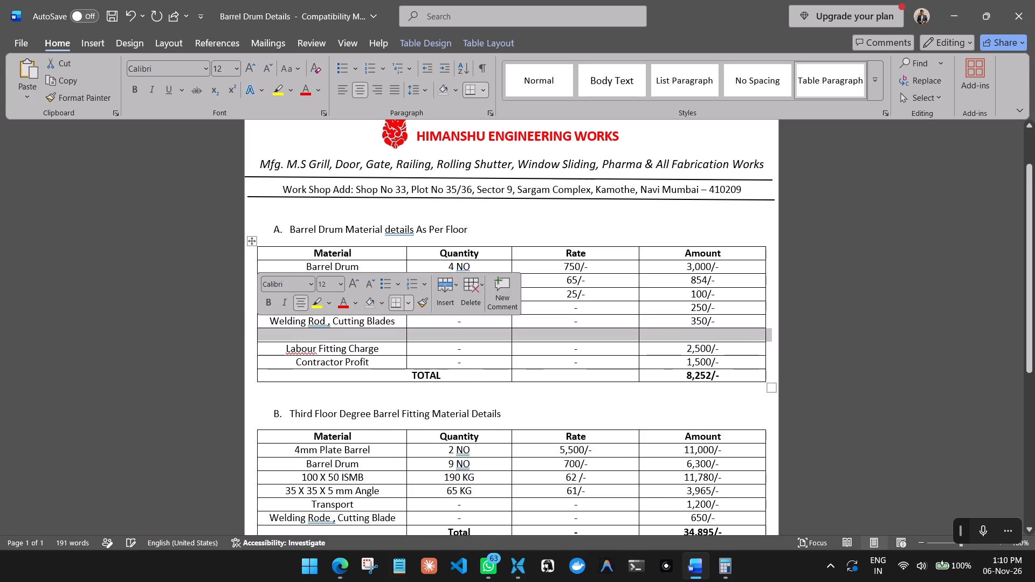
click(322, 336)
key(shift+e)
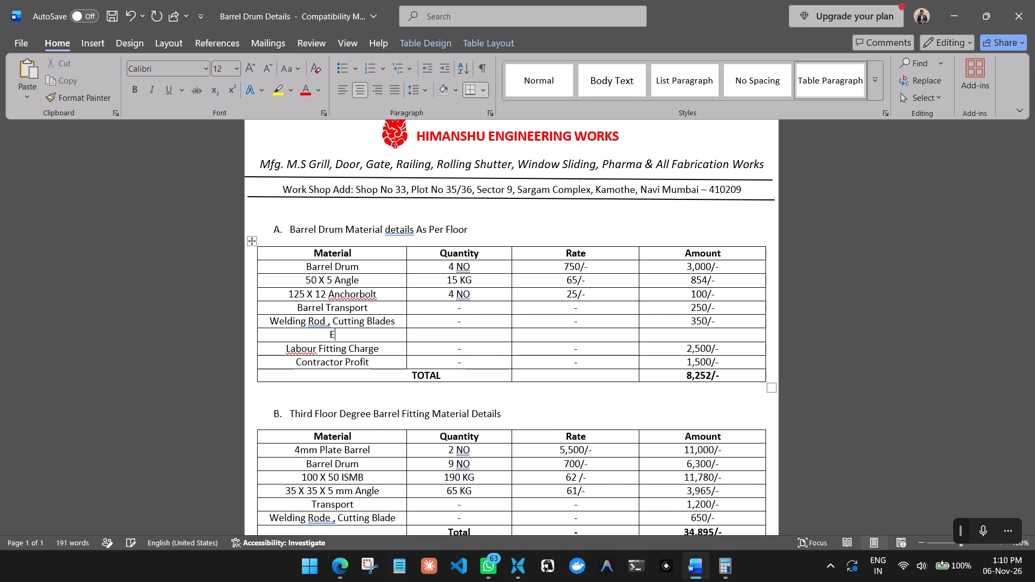
text(xtra Expenses)
click(474, 335)
key(minus)
key(Tab)
key(minus)
key(Tab)
text(300)
text(/-)
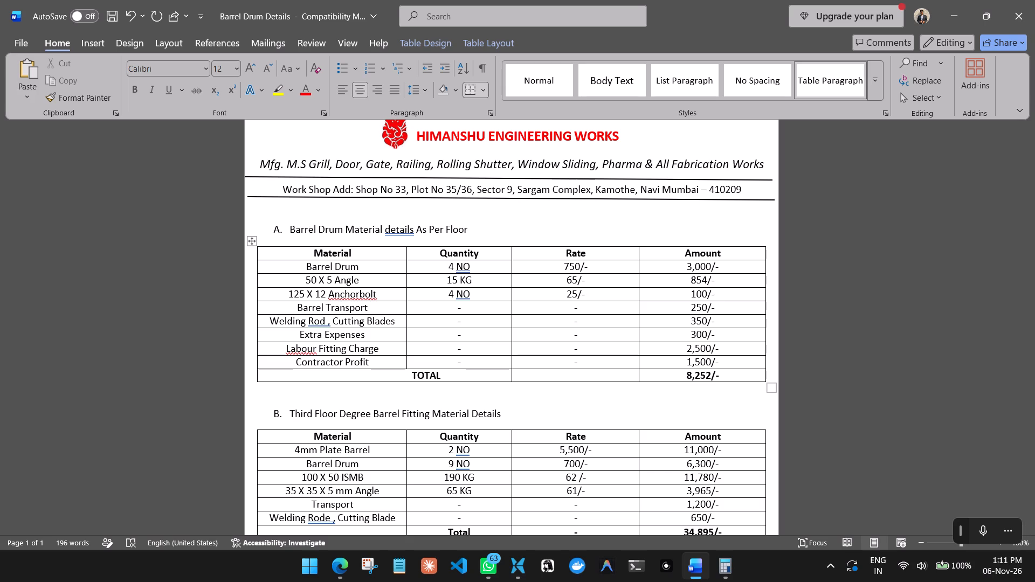
In table A, set the Labour Fitting Charge amount to 3,500/- and the Contractor Profit amount to 2,200/-.
click(692, 348)
key(BackSpace)
key(3)
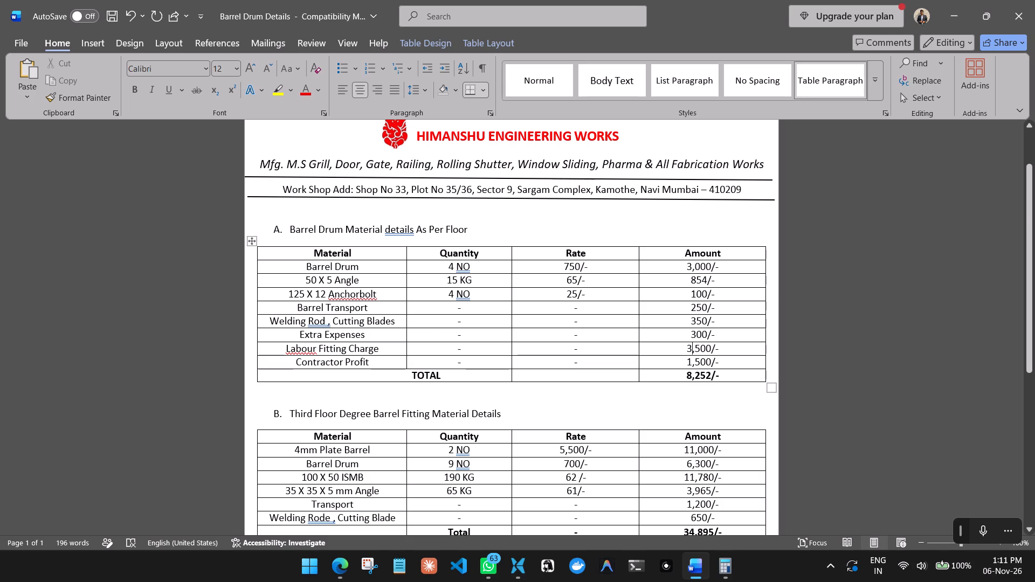
click(700, 364)
key(BackSpace)
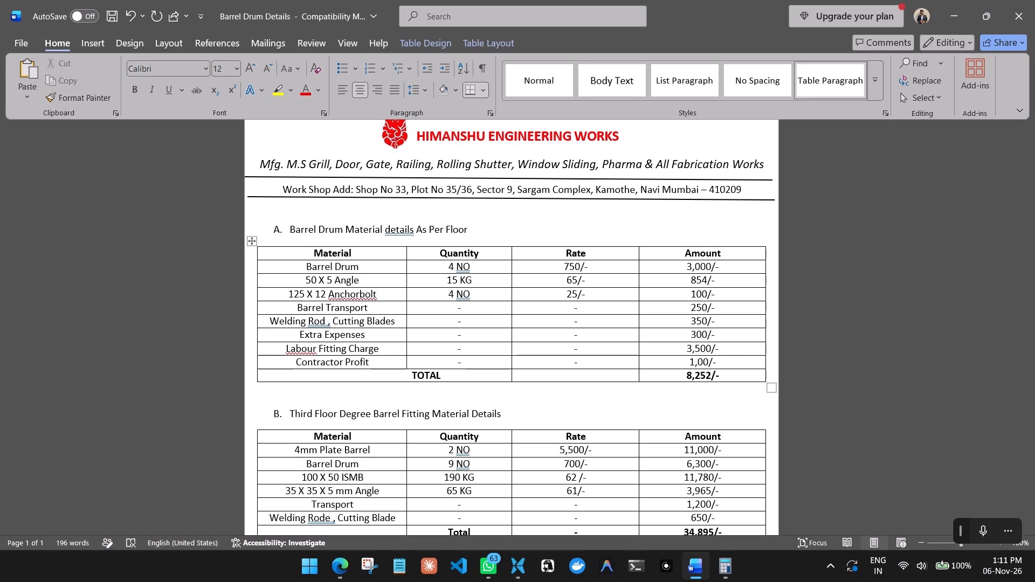
key(2)
key(Left)
key(Left)
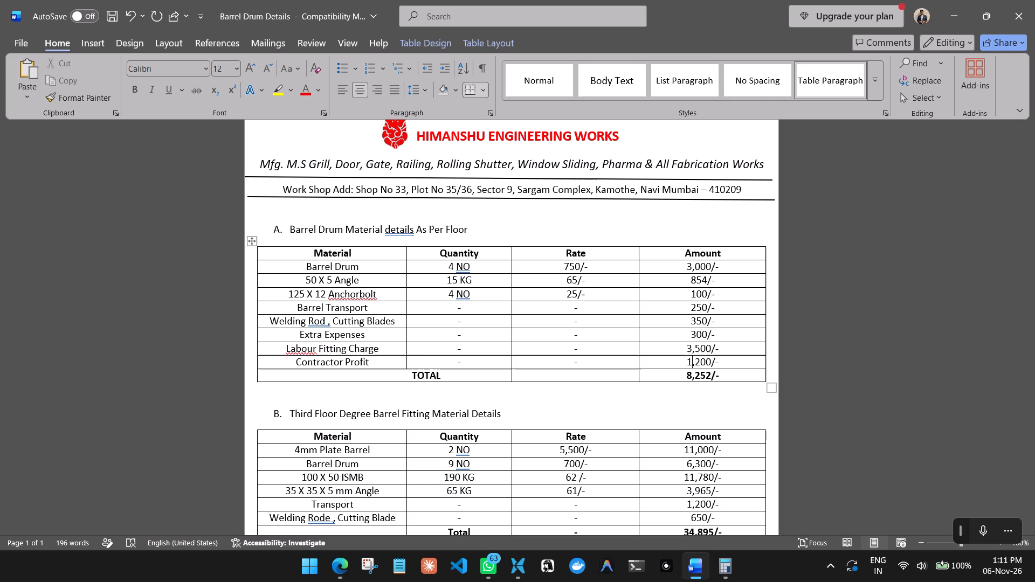
key(BackSpace)
key(2)
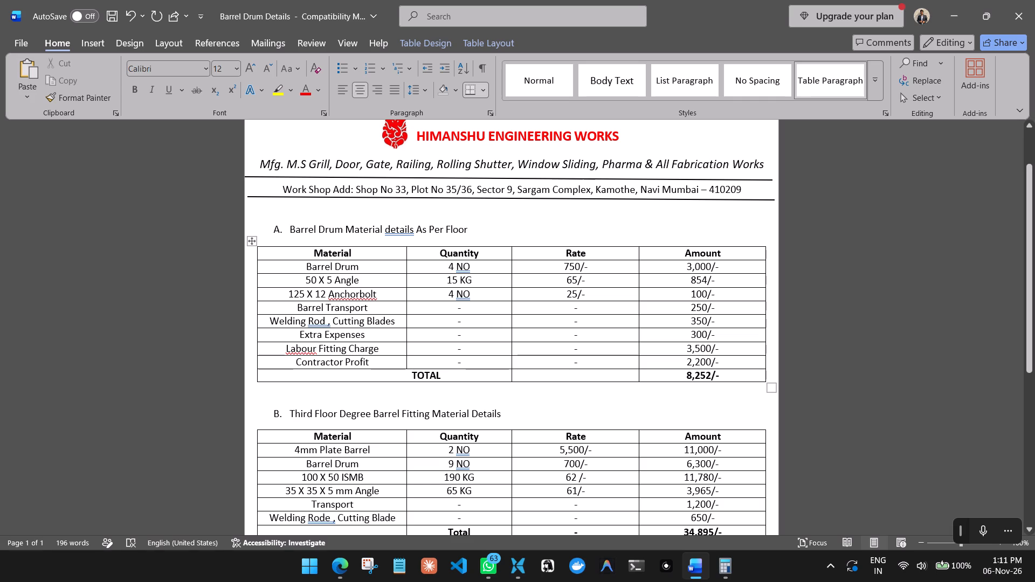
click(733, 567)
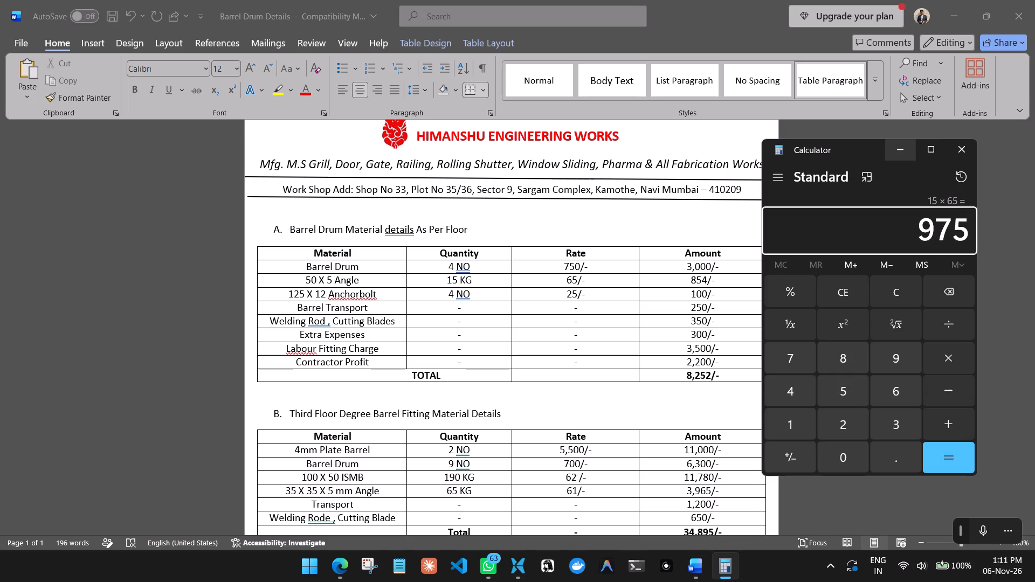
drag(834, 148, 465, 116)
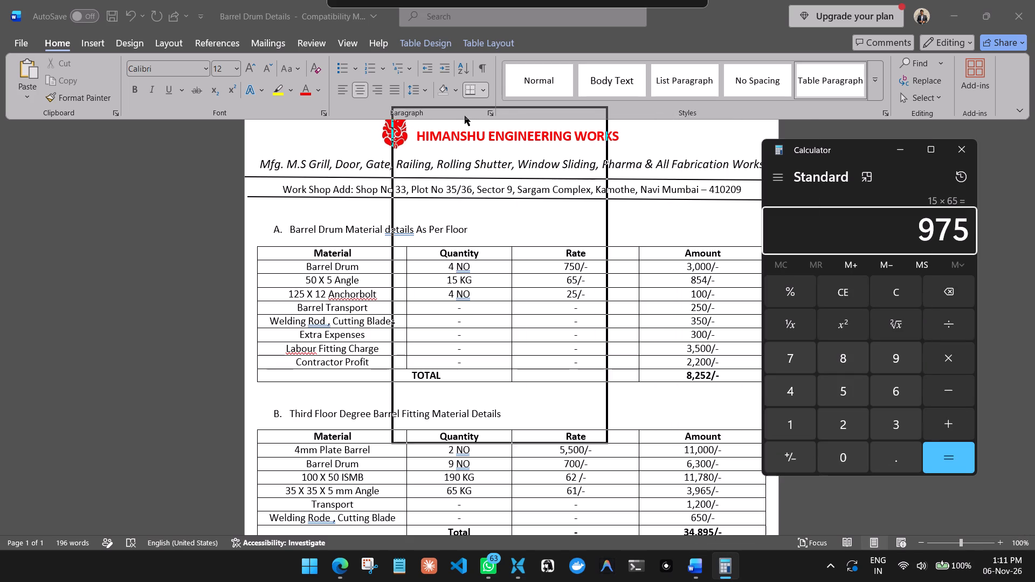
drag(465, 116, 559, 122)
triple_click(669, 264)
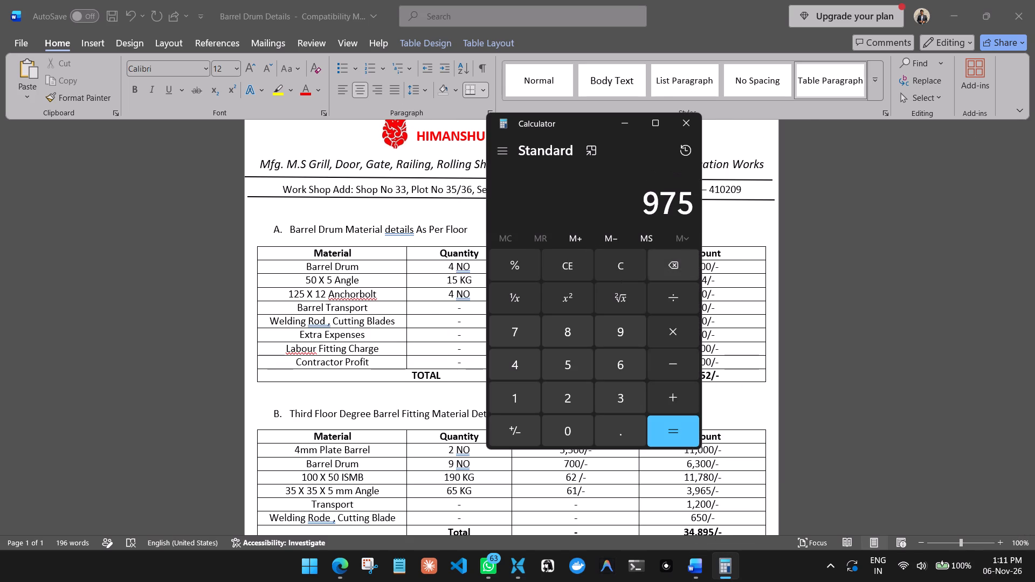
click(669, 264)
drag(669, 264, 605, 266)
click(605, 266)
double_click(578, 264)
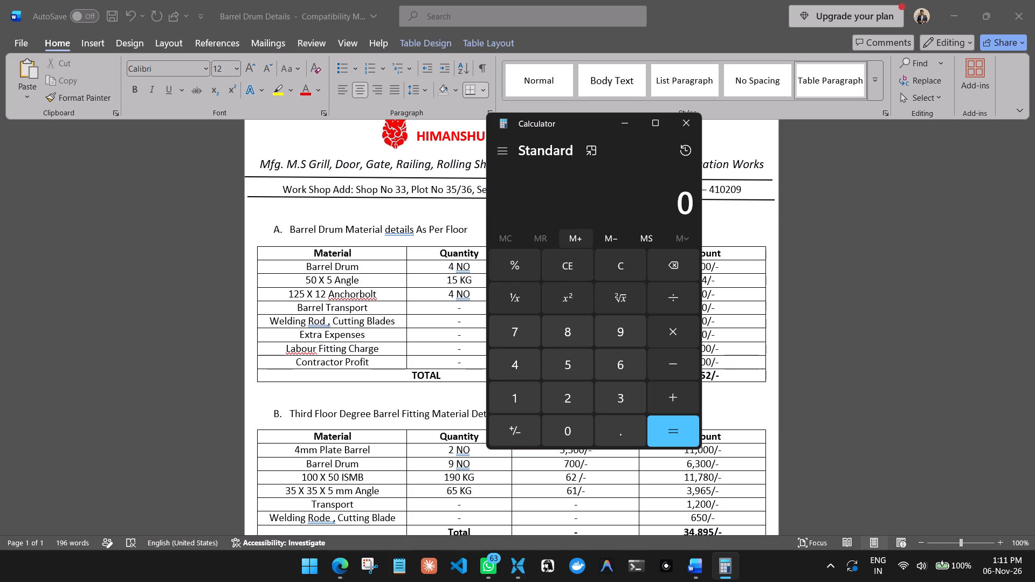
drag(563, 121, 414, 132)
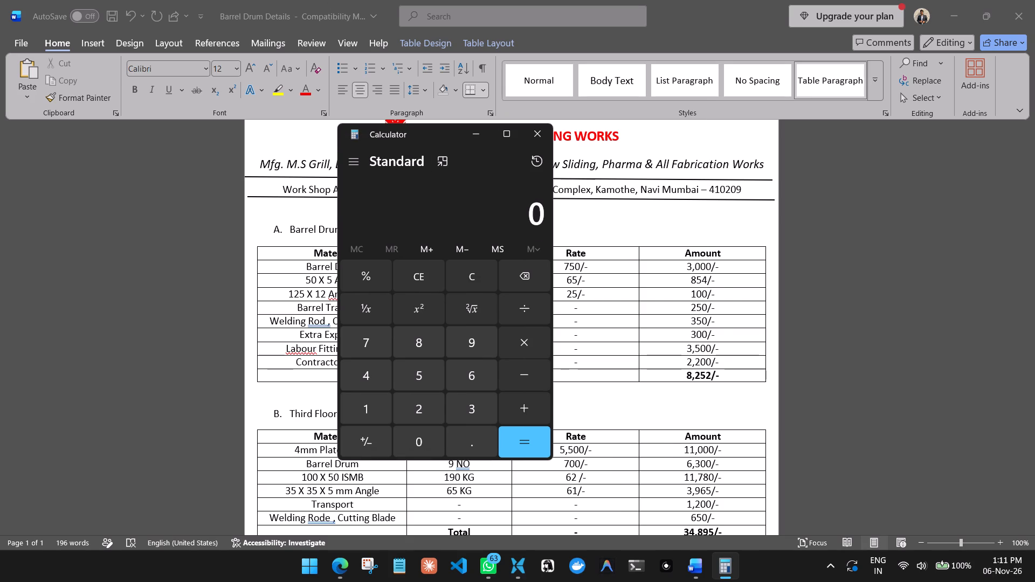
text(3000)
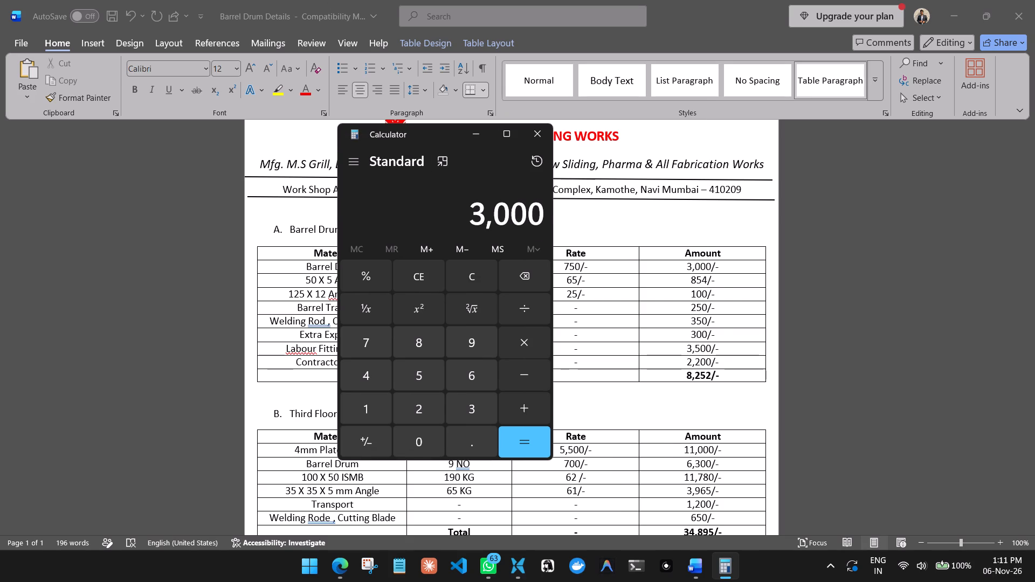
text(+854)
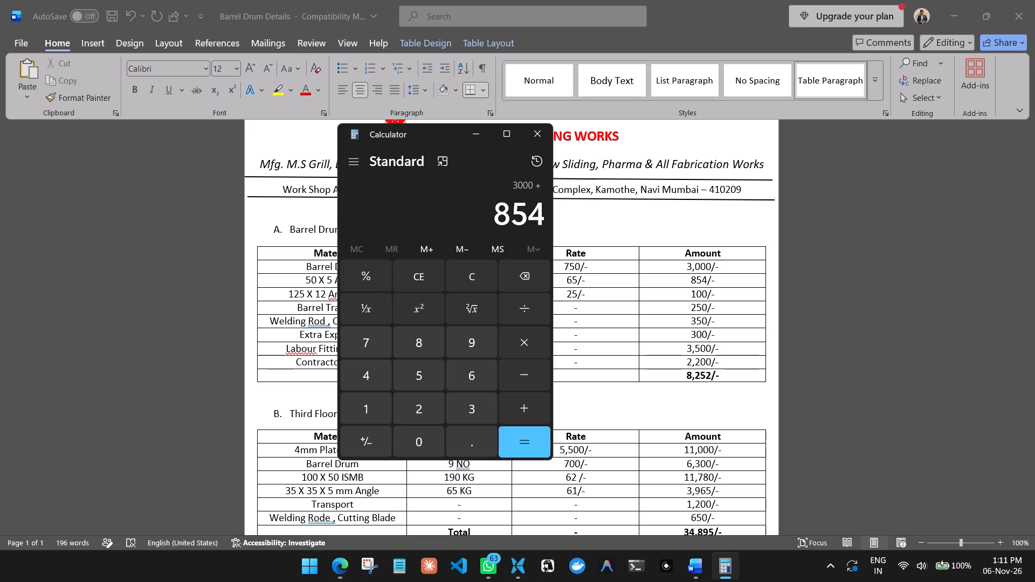
In the 50 X 5 Angle row of table A in Word, set the amount to 975/-.
click(703, 283)
click(705, 280)
key(BackSpace)
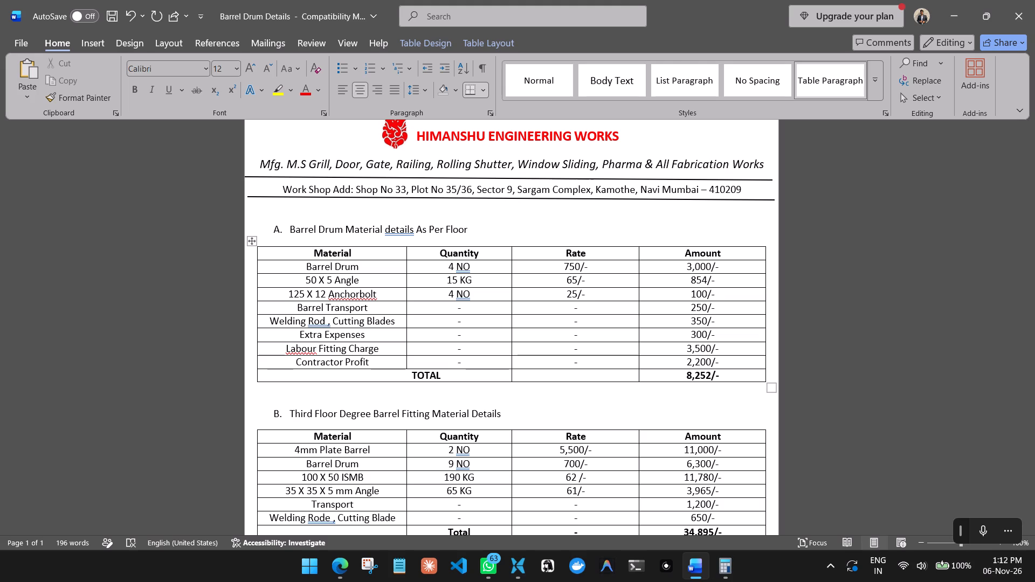
key(BackSpace)
key(BackSpace)
text(975)
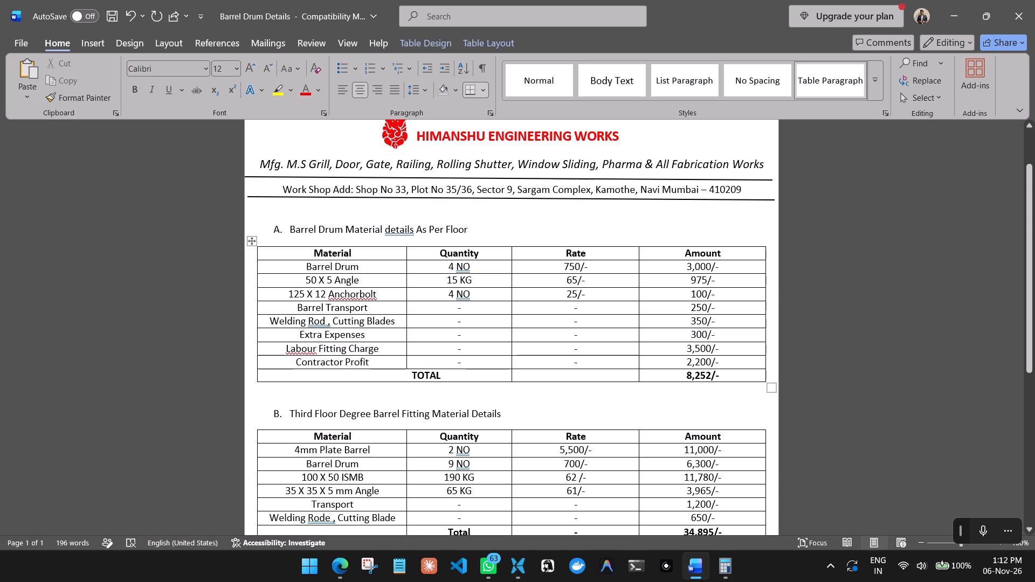
In Calculator, clear the old sum and add up table A's amounts: 3000+975+100+250+350+300+3500+2200.
click(728, 562)
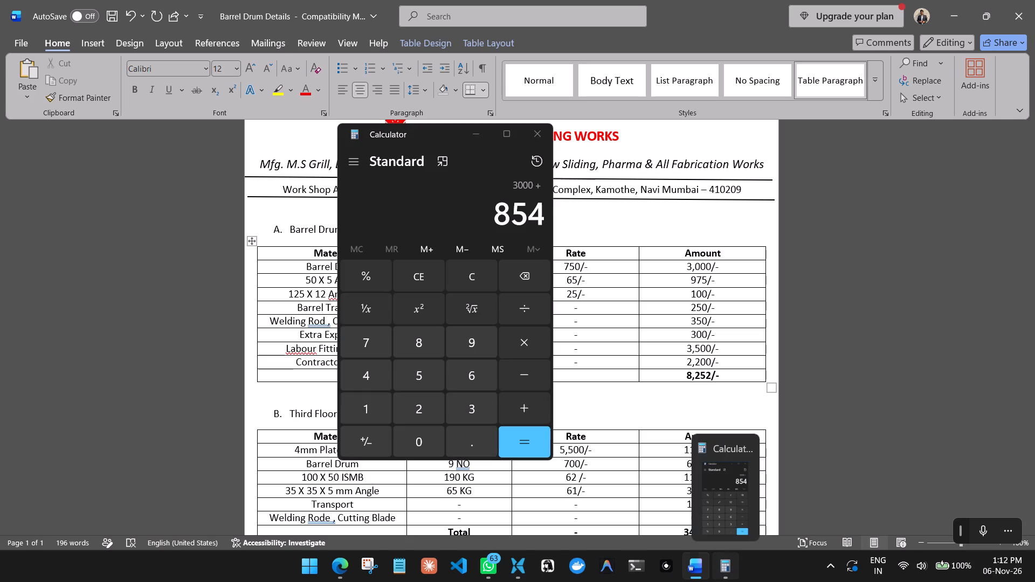
triple_click(430, 275)
double_click(430, 275)
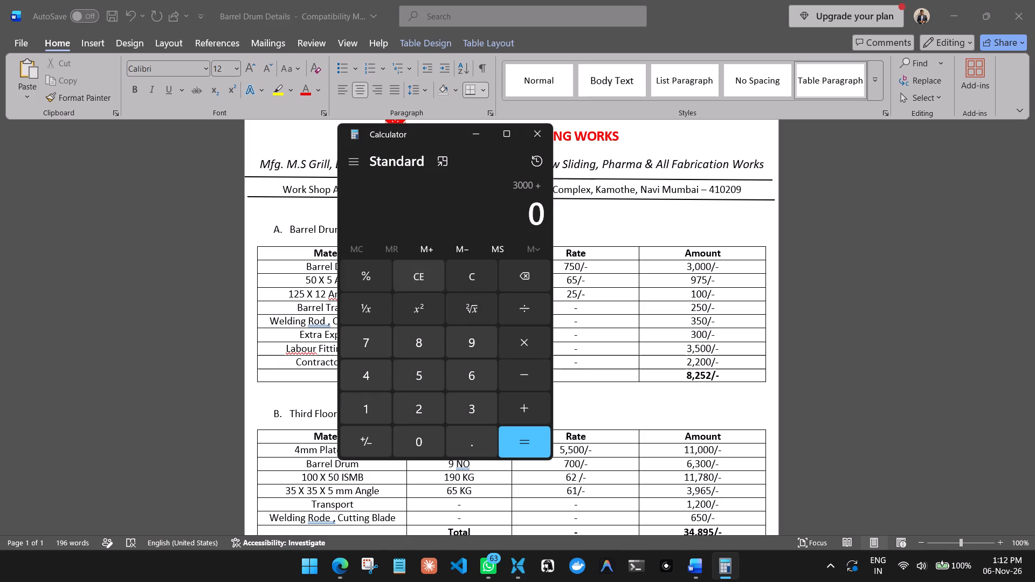
triple_click(475, 268)
click(475, 268)
text(3000)
text(+975)
text(+100)
text(+250)
text(+350)
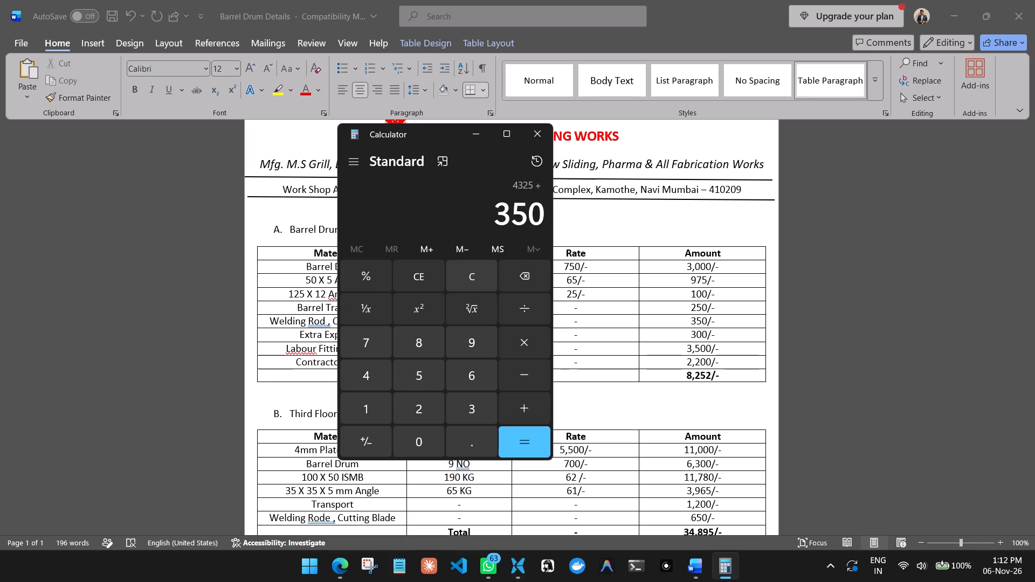
text(+300)
key(plus)
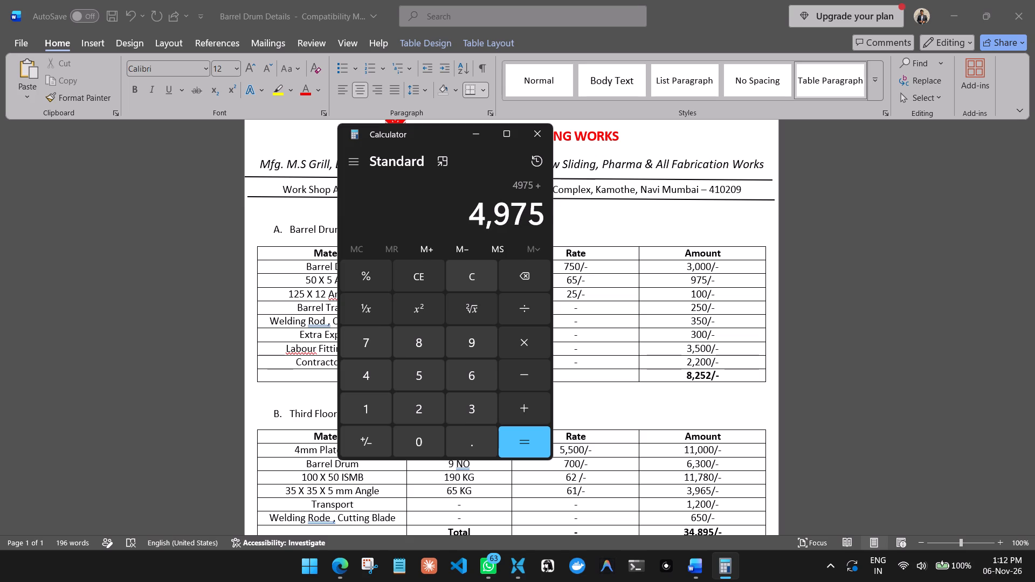
text(3500)
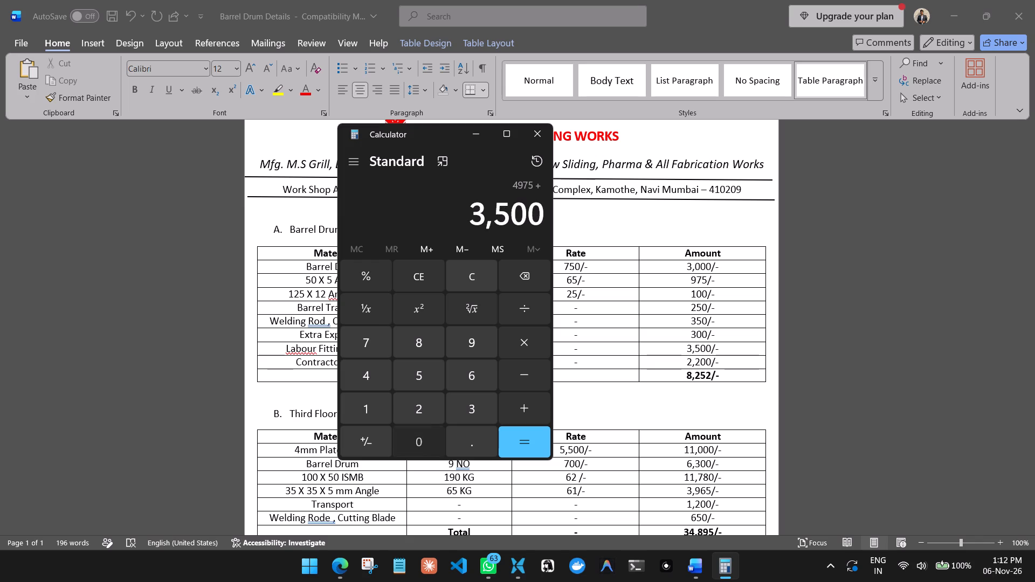
key(plus)
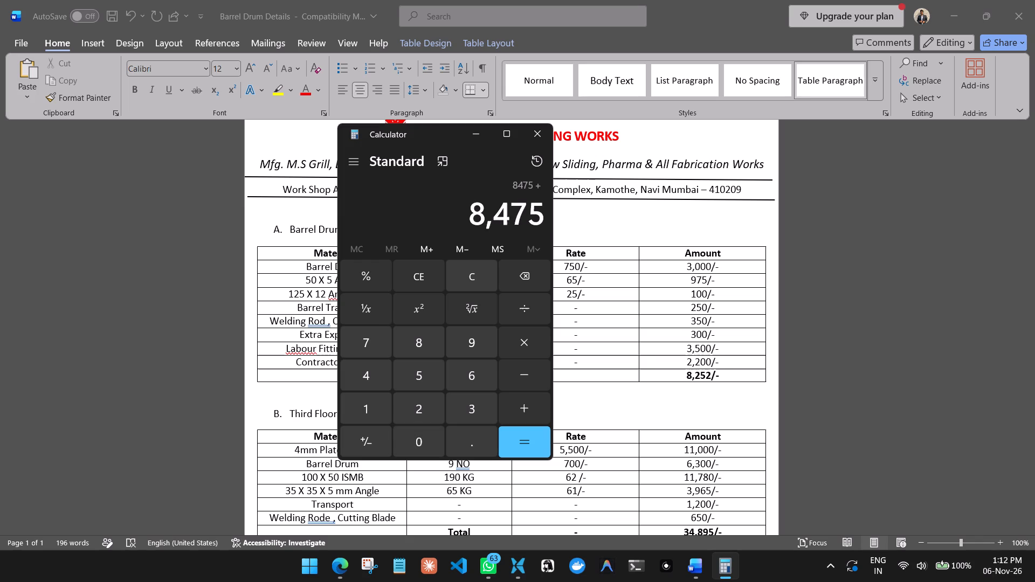
text(2200)
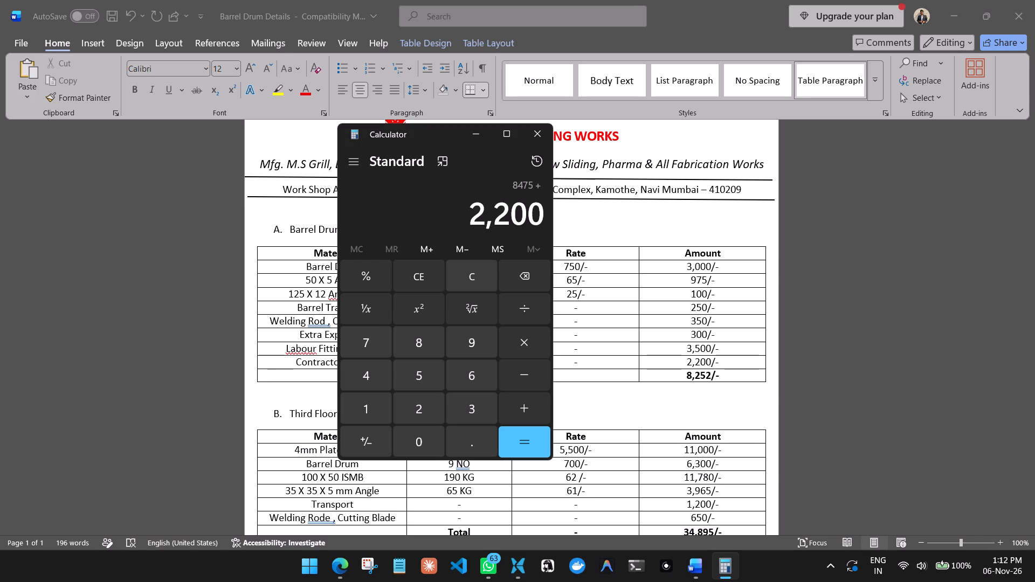
key(Return)
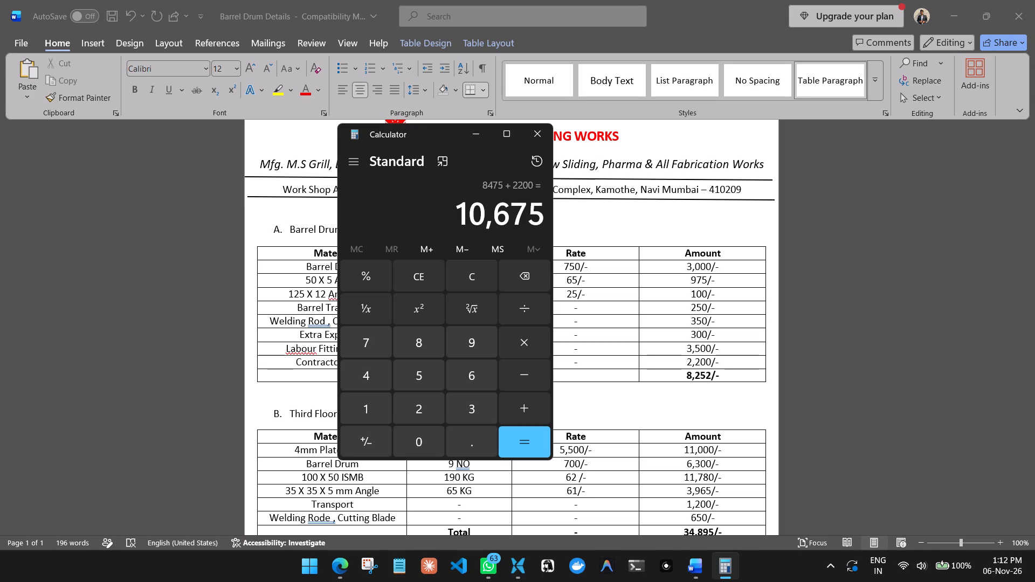
Back in Word, set the amount in table A's TOTAL row to 10,675/-.
double_click(710, 374)
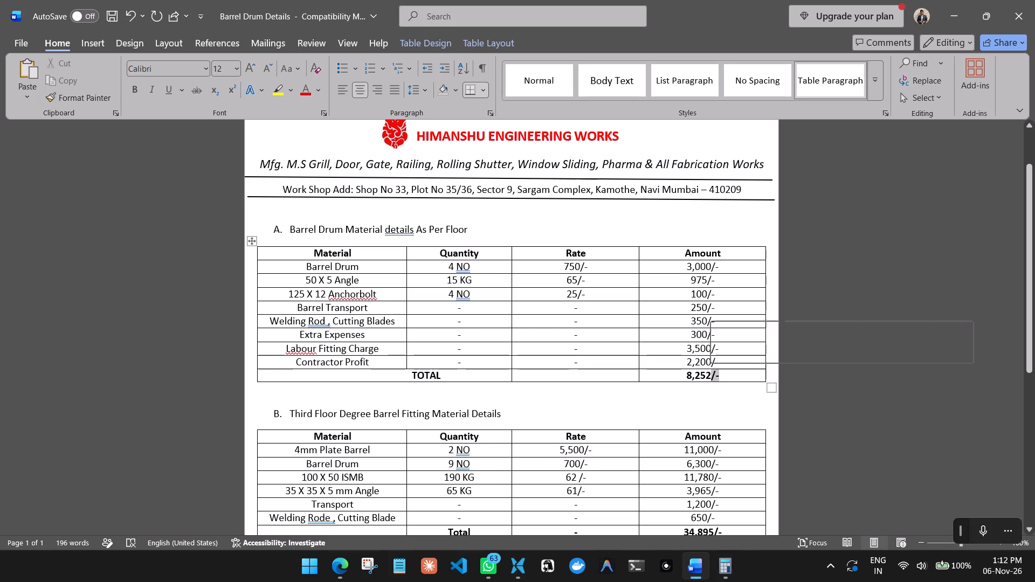
click(710, 374)
double_click(710, 374)
click(710, 374)
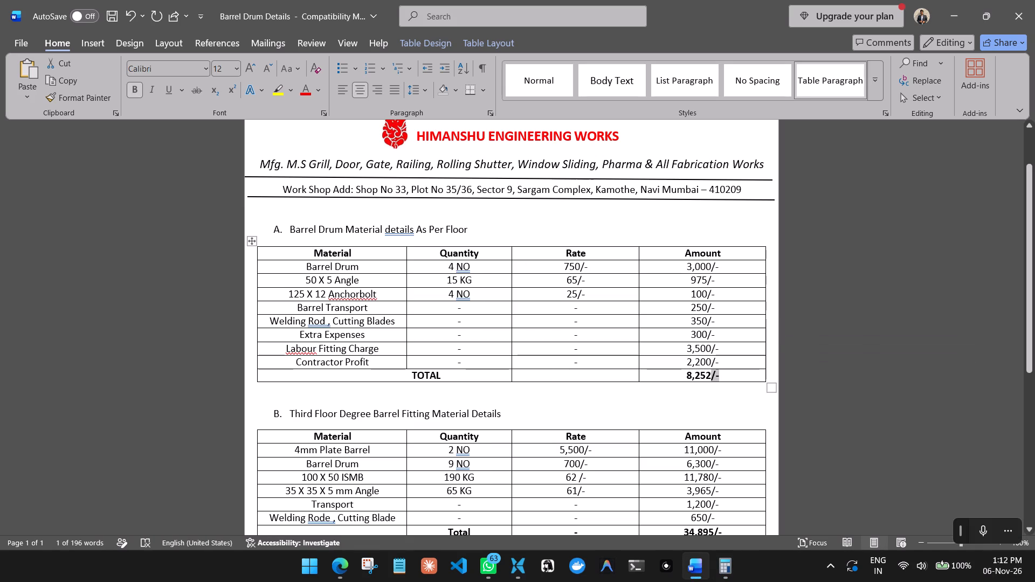
key(BackSpace)
key(BackSpace)
key(BackSpace)
key(BackSpace)
key(BackSpace)
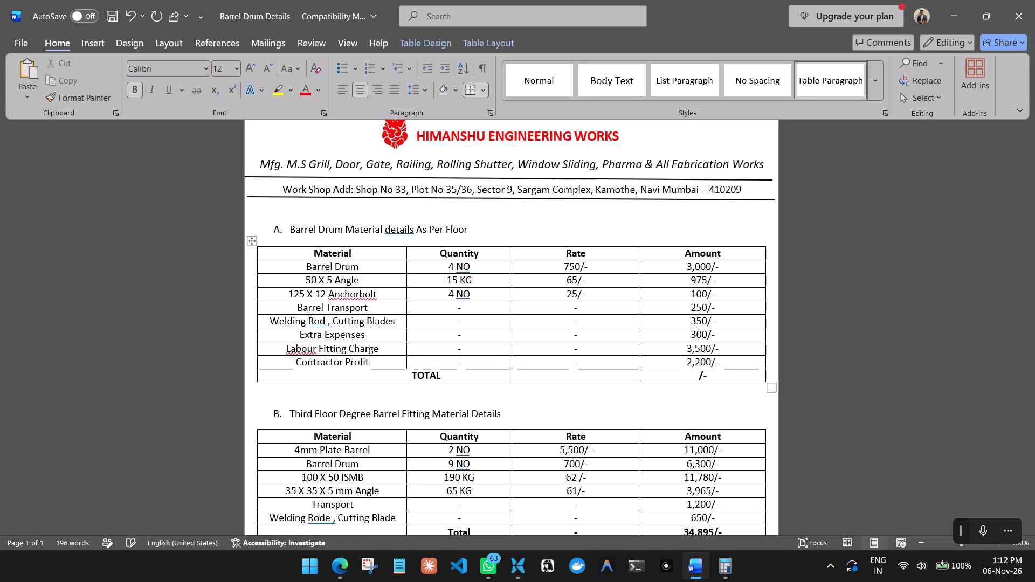
text(10,)
key(7)
key(BackSpace)
text(675)
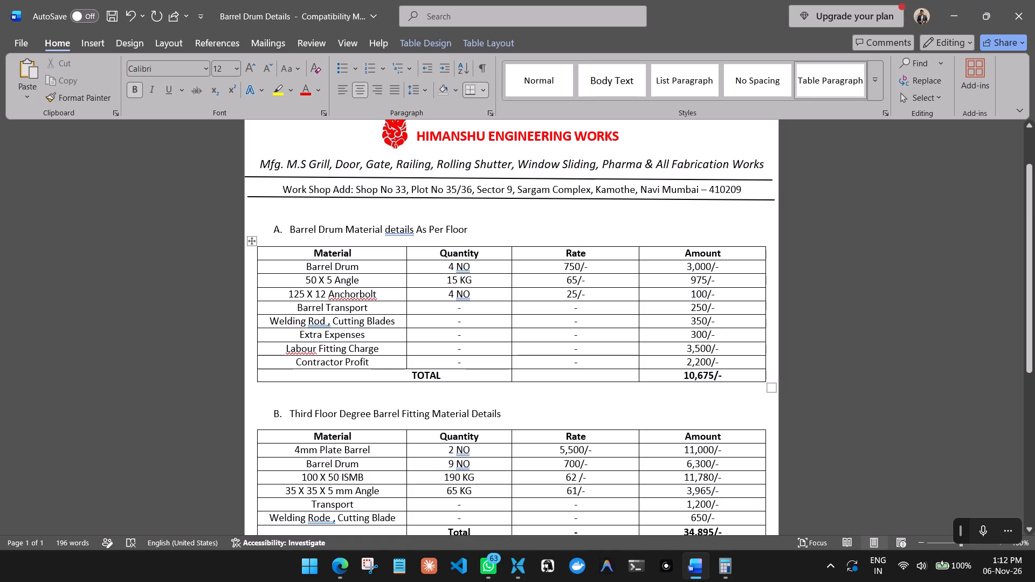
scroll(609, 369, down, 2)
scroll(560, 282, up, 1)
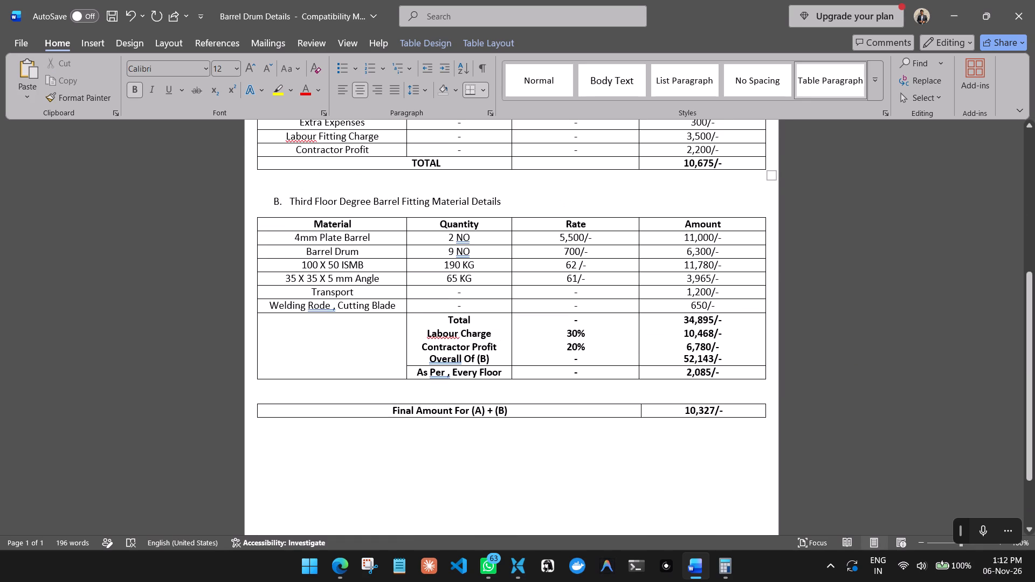
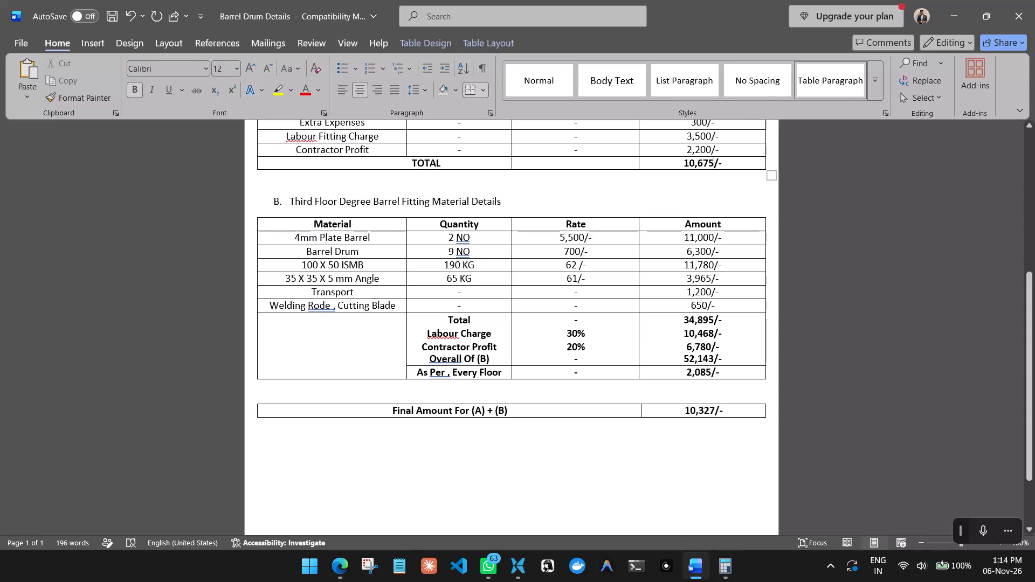
Remove the list letters A. and B. from the headings above the two material tables.
scroll(525, 207, up, 1)
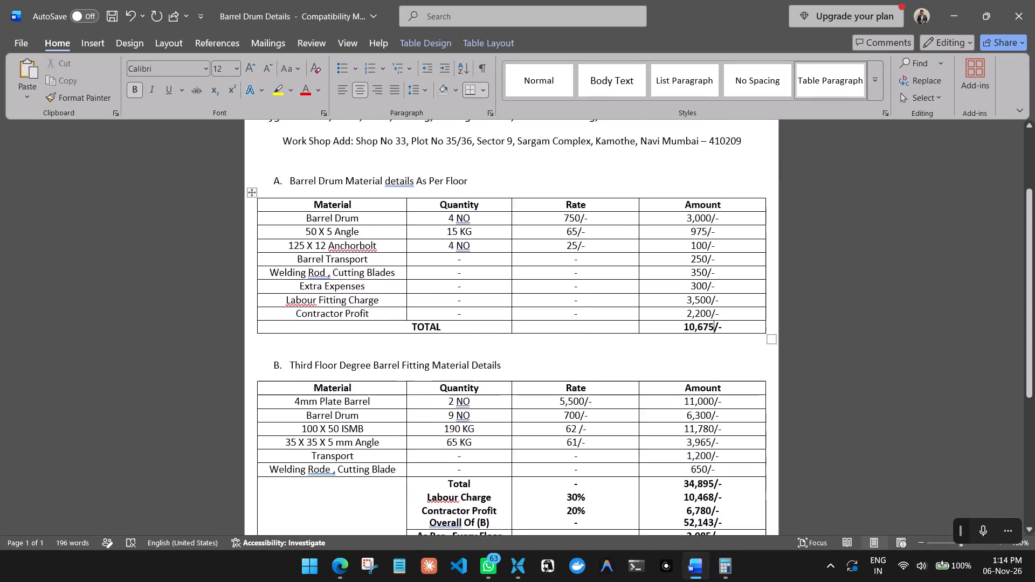
scroll(525, 207, up, 1)
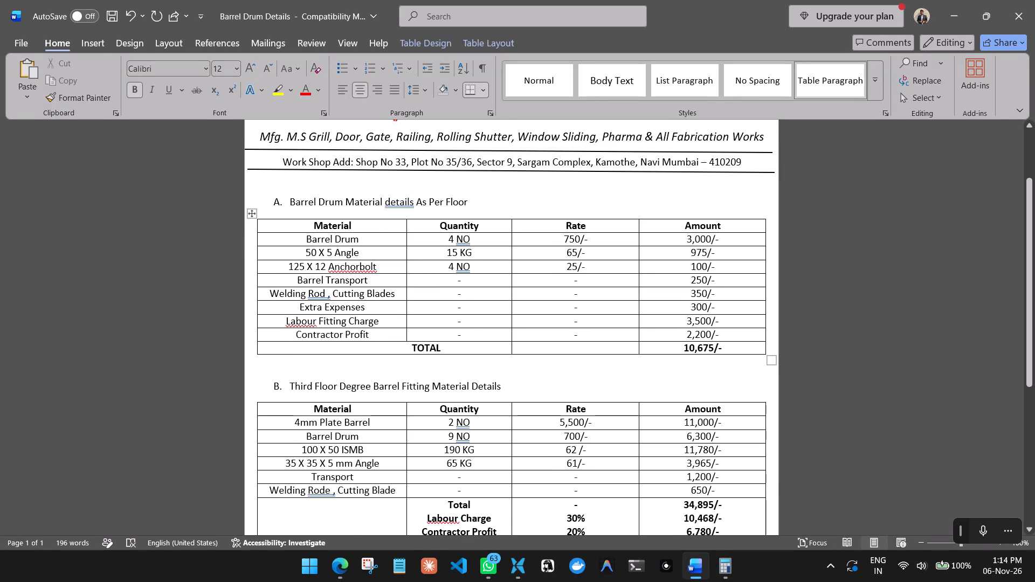
scroll(509, 323, down, 1)
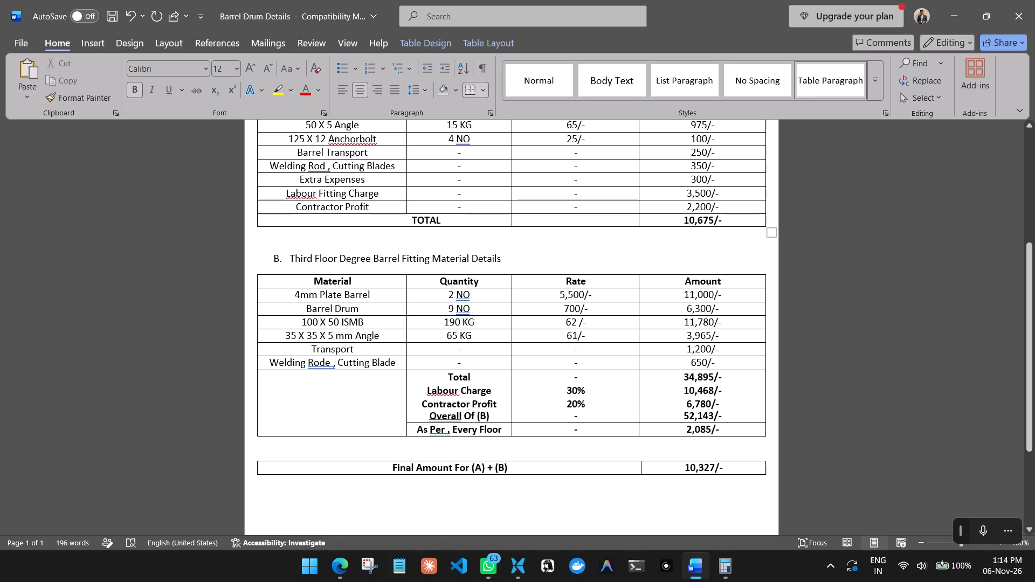
scroll(513, 247, up, 2)
drag(286, 294, 271, 294)
key(BackSpace)
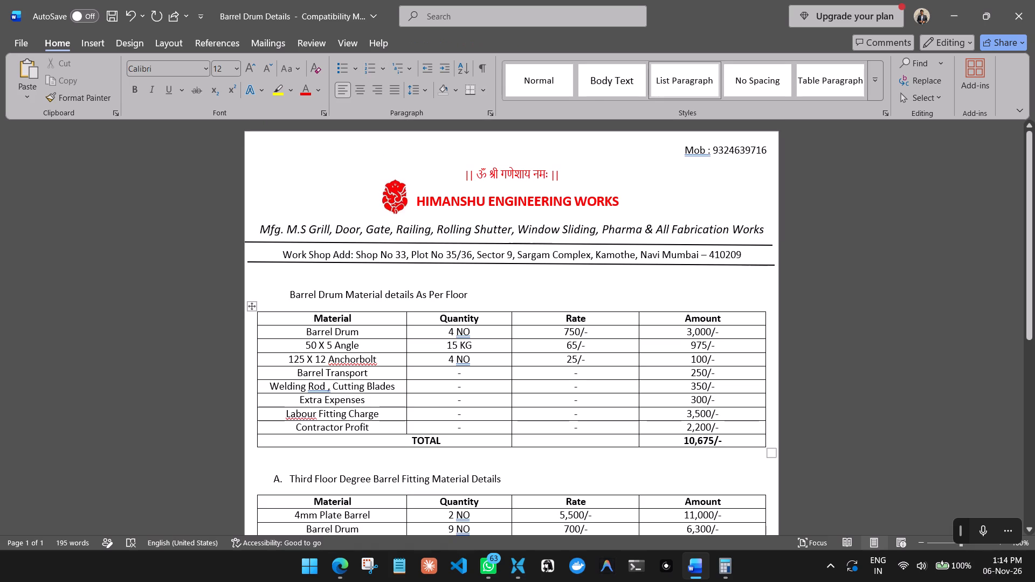
click(290, 479)
key(BackSpace)
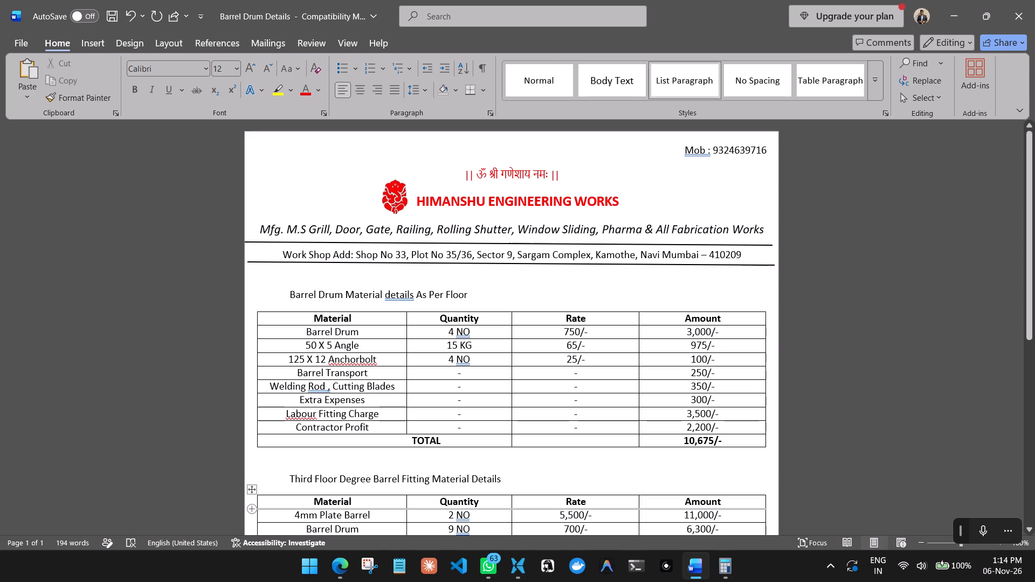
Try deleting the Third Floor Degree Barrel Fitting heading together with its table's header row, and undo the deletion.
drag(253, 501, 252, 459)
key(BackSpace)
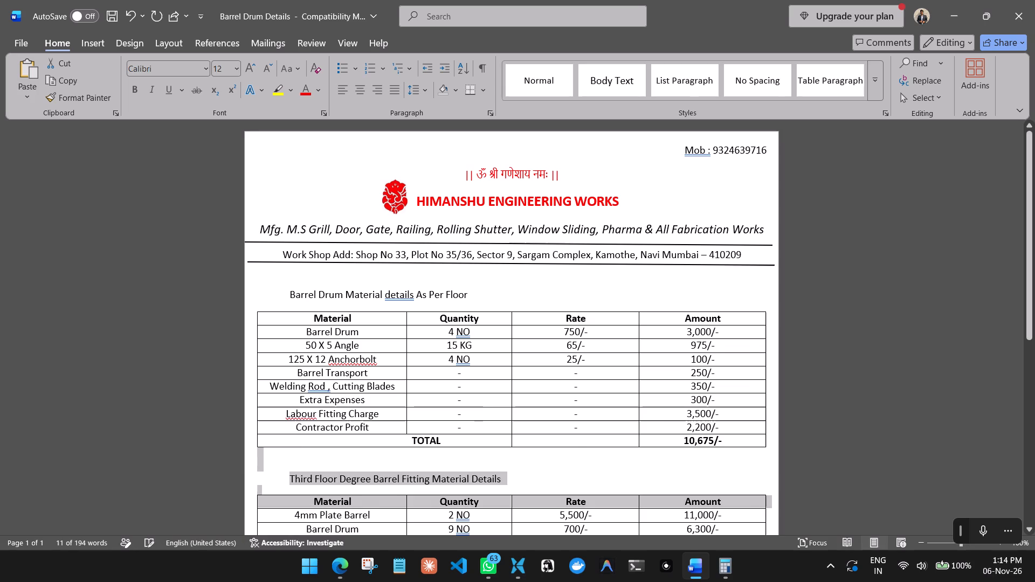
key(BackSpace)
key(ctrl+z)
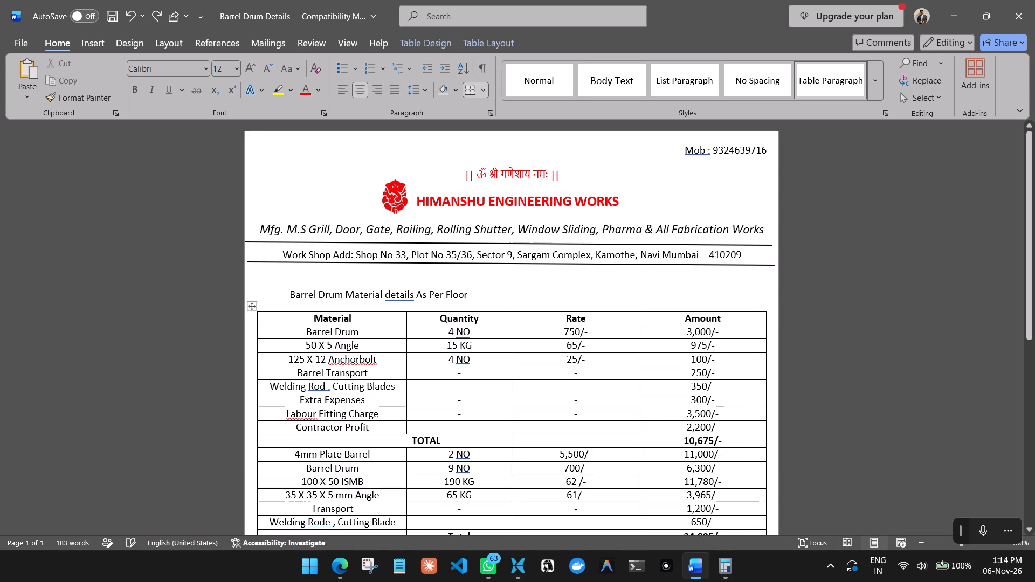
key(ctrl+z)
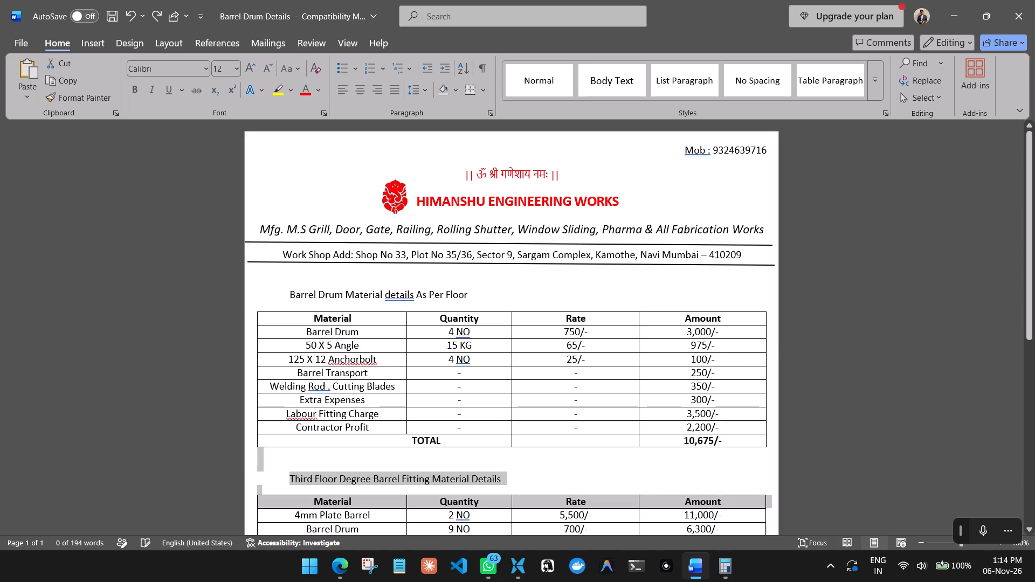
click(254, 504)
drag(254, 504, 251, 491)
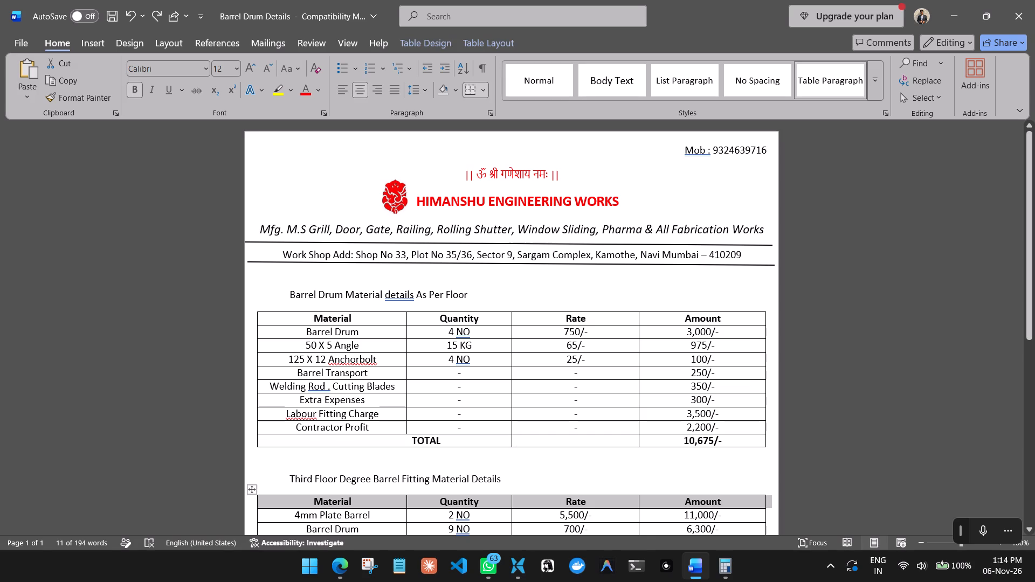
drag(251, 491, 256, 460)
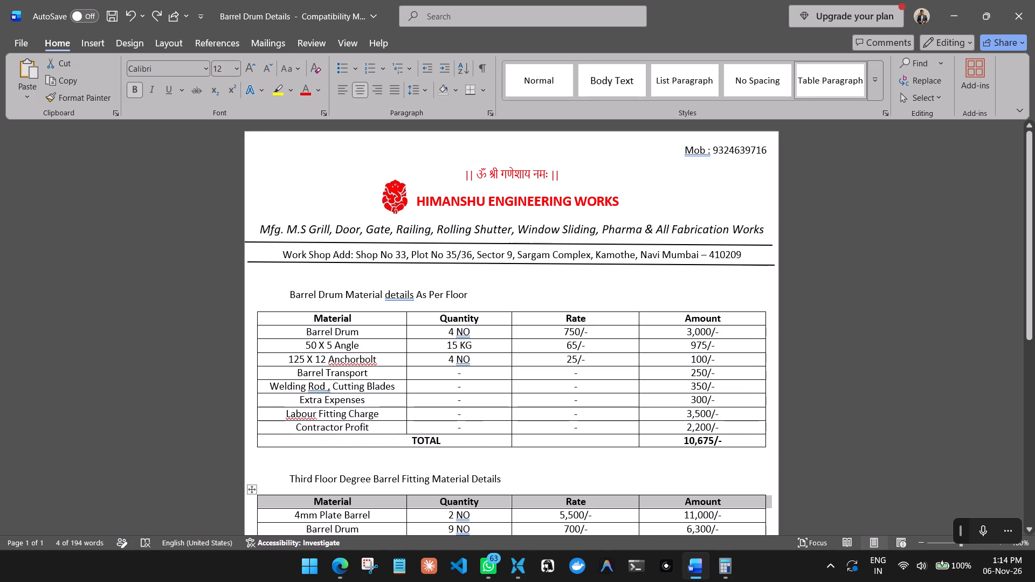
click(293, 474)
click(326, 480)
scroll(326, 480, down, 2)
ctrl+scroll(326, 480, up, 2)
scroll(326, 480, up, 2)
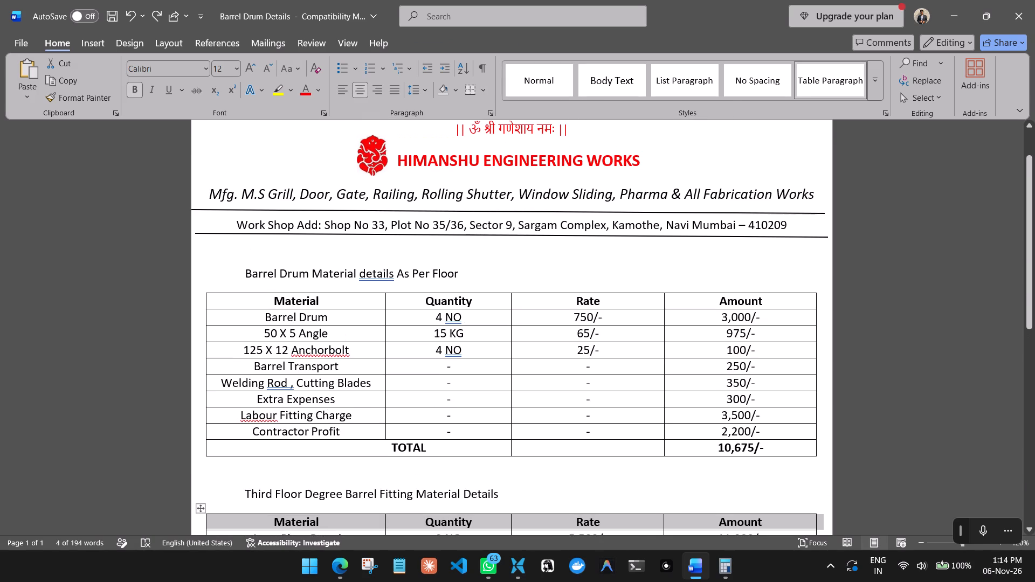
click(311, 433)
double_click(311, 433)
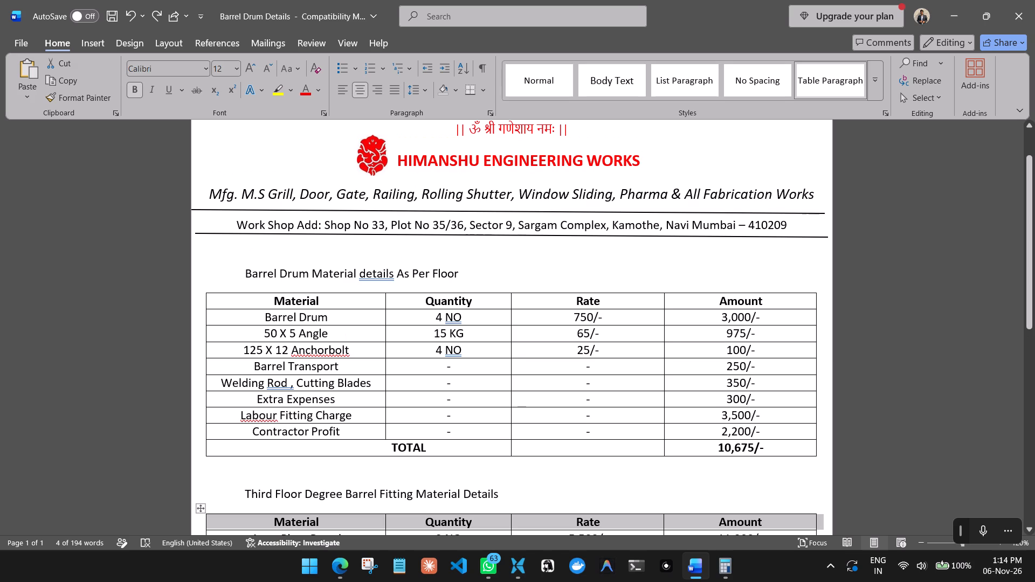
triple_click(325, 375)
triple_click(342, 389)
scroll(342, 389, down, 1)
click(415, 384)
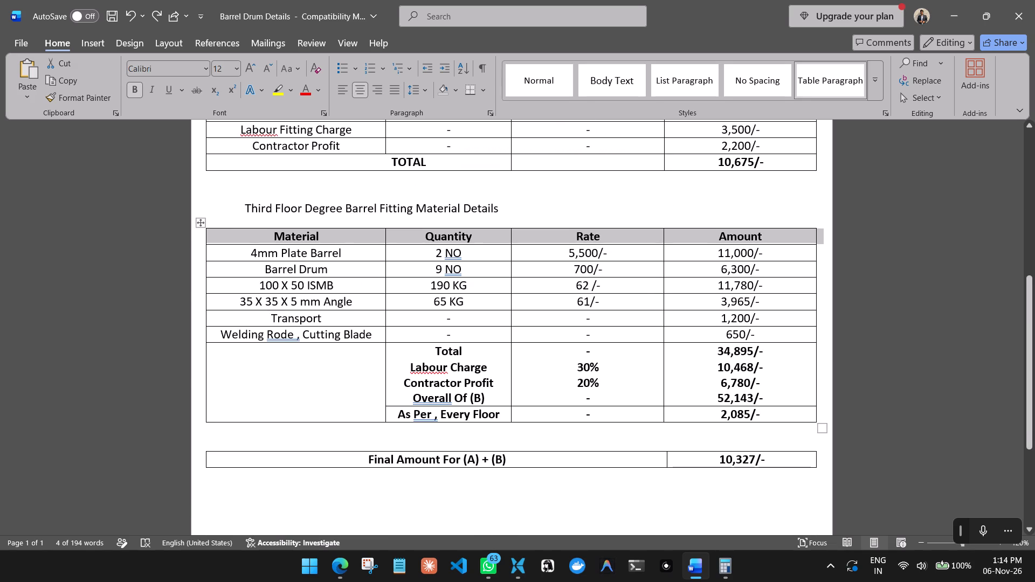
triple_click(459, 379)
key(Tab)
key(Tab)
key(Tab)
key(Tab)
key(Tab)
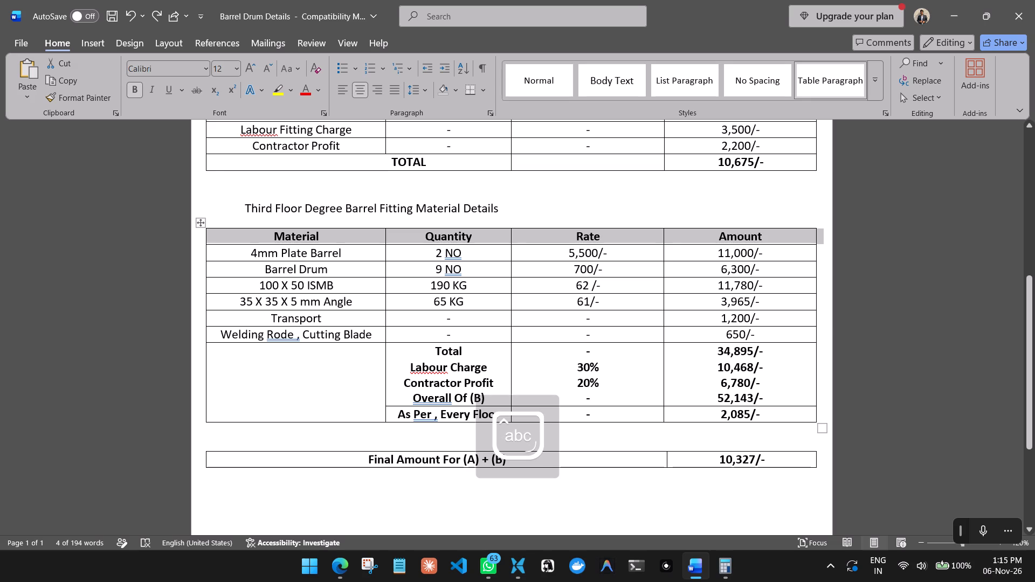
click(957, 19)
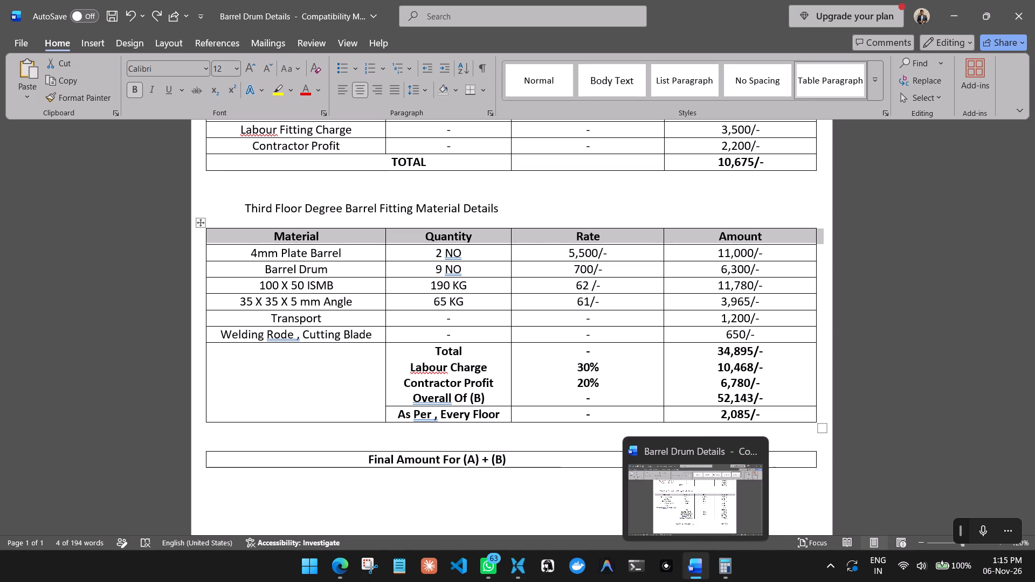
Bring up Calculator and close it.
click(724, 567)
click(540, 135)
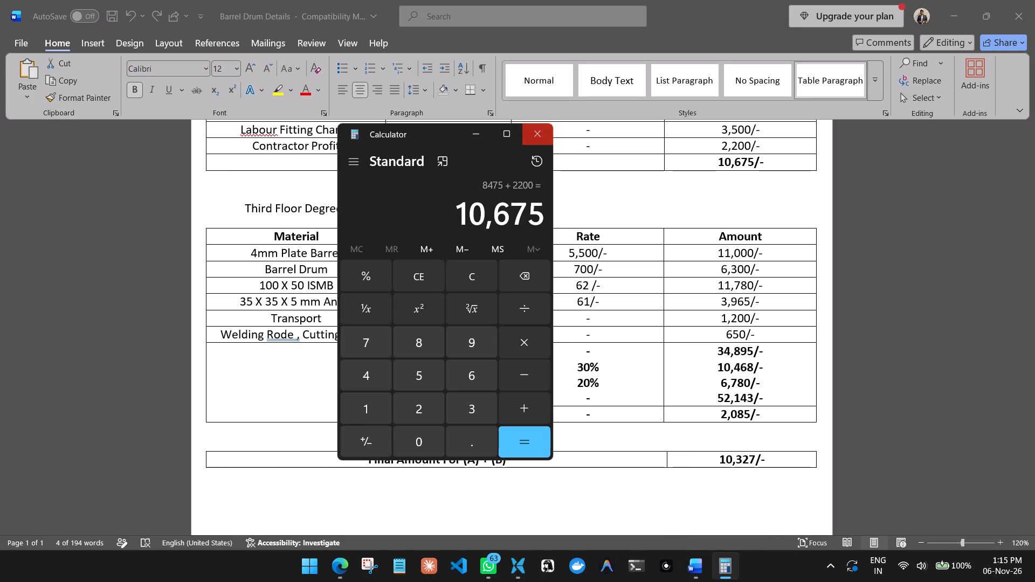
In Word, delete the Third Floor Degree Barrel Fitting Material Details heading together with the header row of the table below it.
click(289, 275)
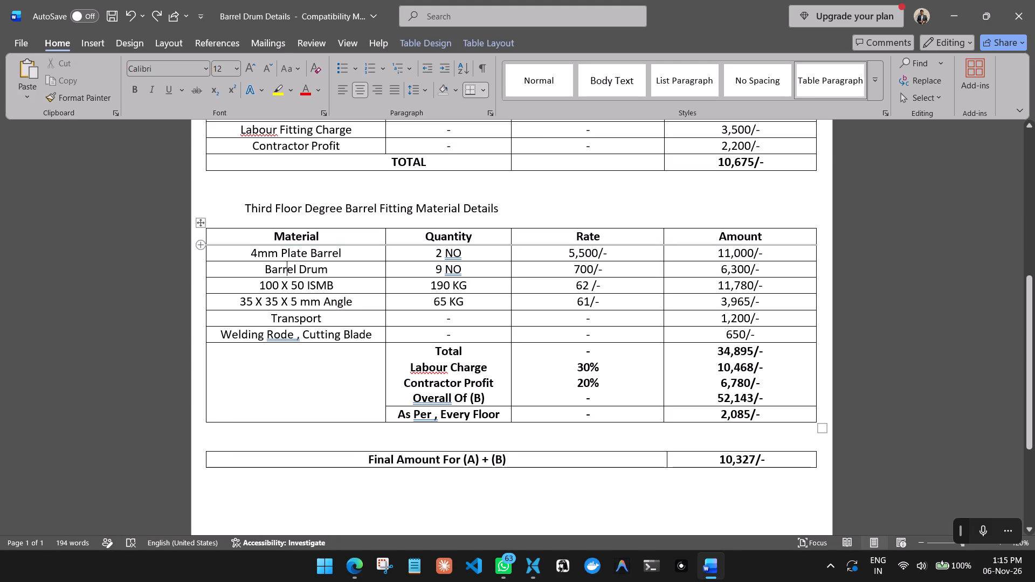
drag(200, 235, 227, 199)
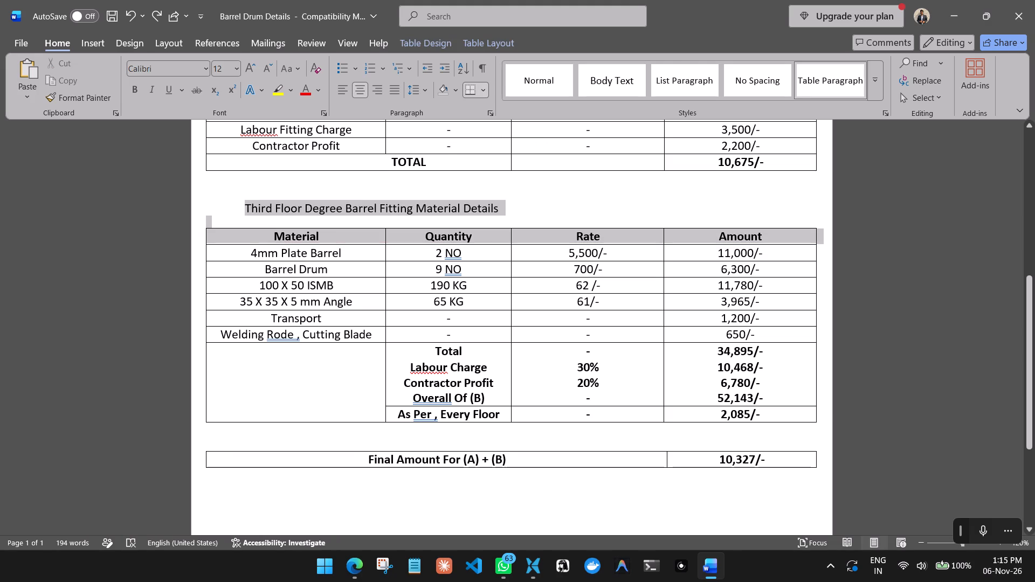
drag(227, 199, 241, 199)
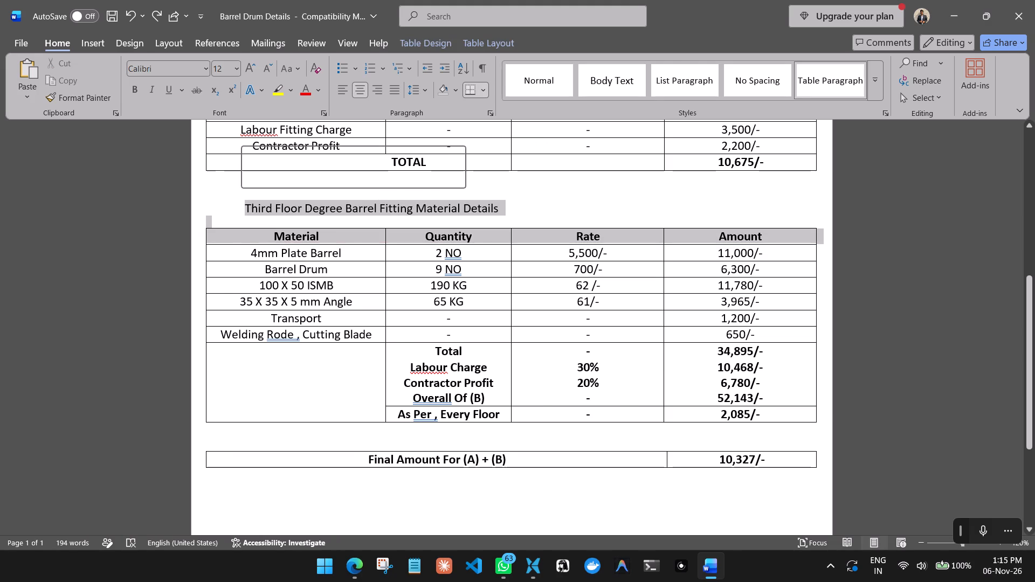
key(BackSpace)
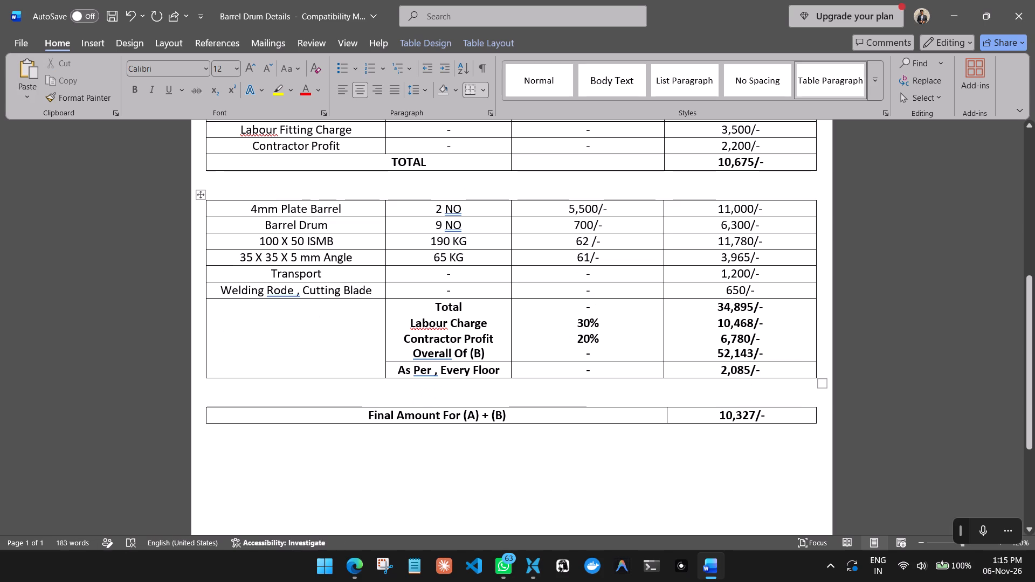
Delete all rows below 4mm Plate Barrel in the second table, along with the Final Amount For (A) + (B) table.
drag(197, 224, 204, 354)
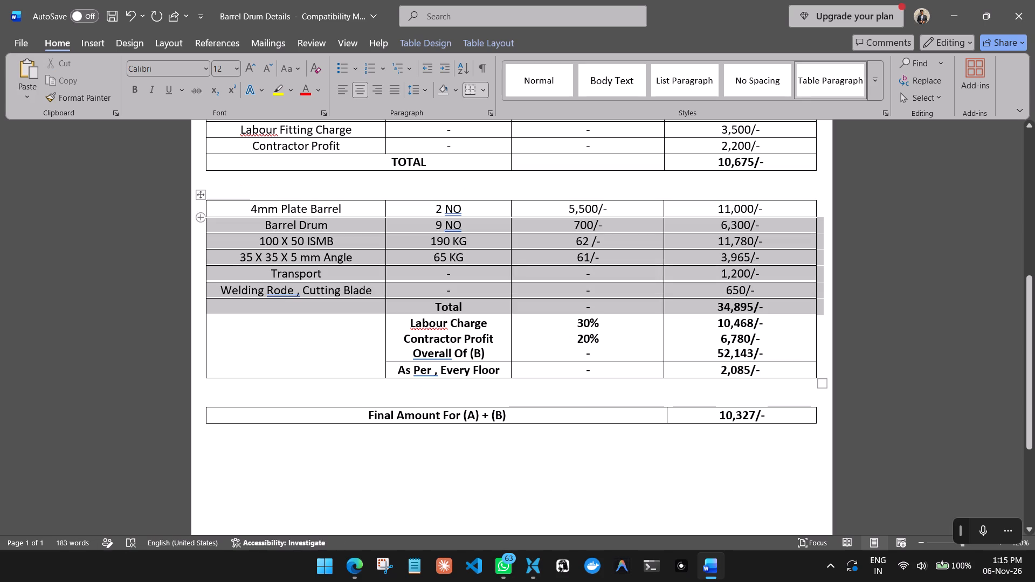
drag(204, 354, 203, 440)
key(BackSpace)
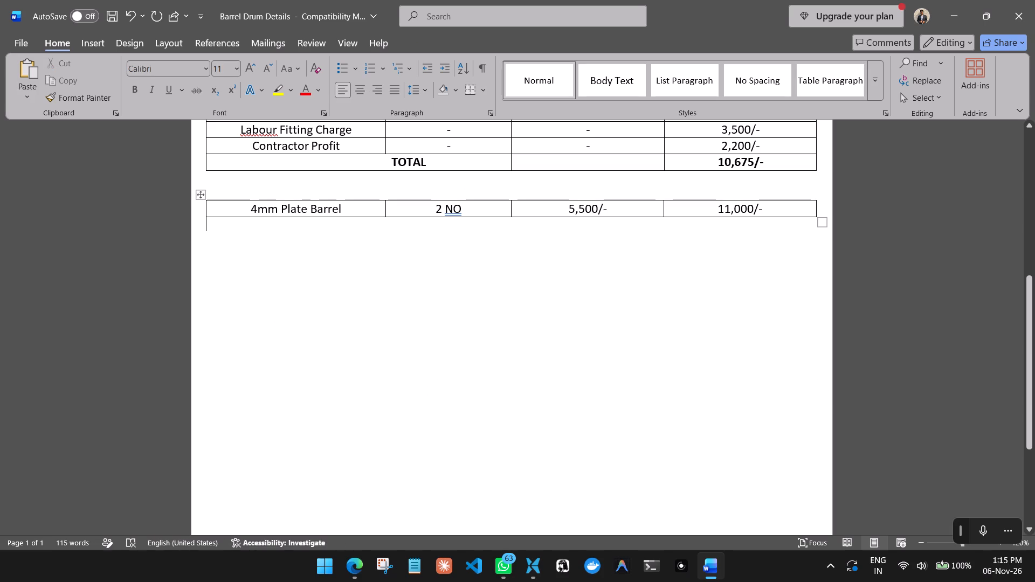
Replace the 4mm Plate Barrel text in the remaining row with "1st To 4th Floor Extra Out Fitting & Sport Fabrication".
drag(360, 211, 250, 216)
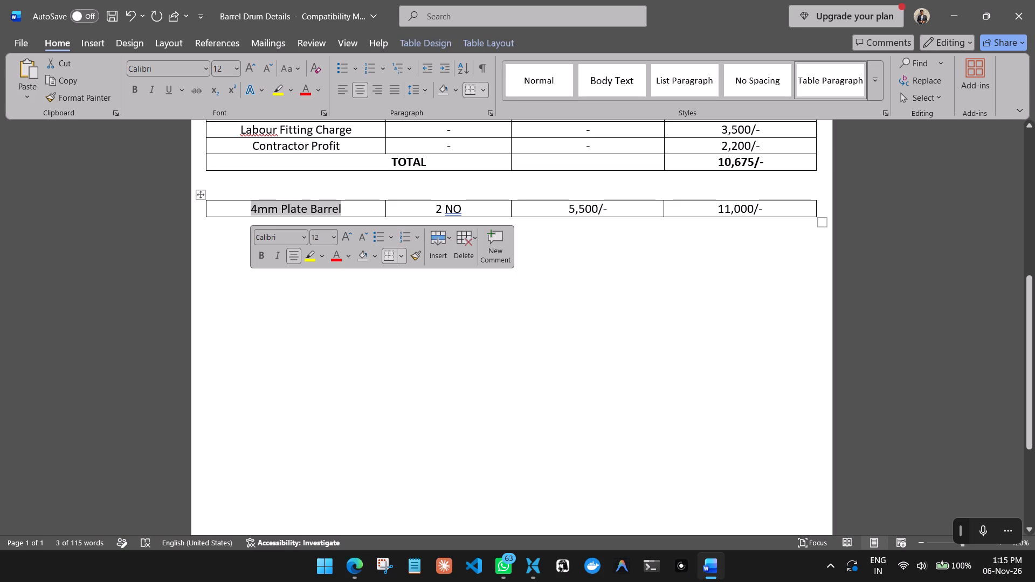
text(1st To 4th Flooe)
key(BackSpace)
key(r)
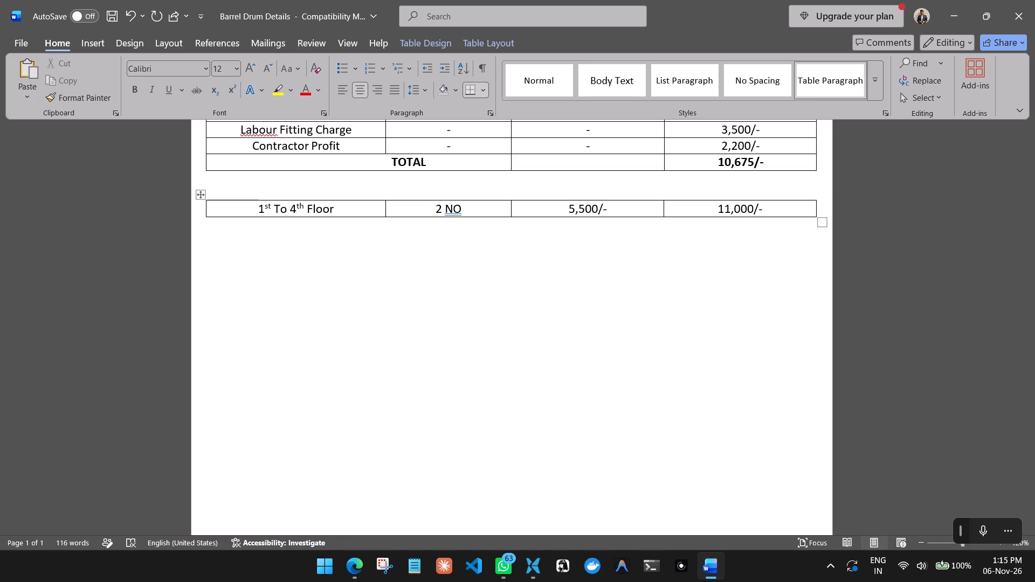
key(space)
text(Extr)
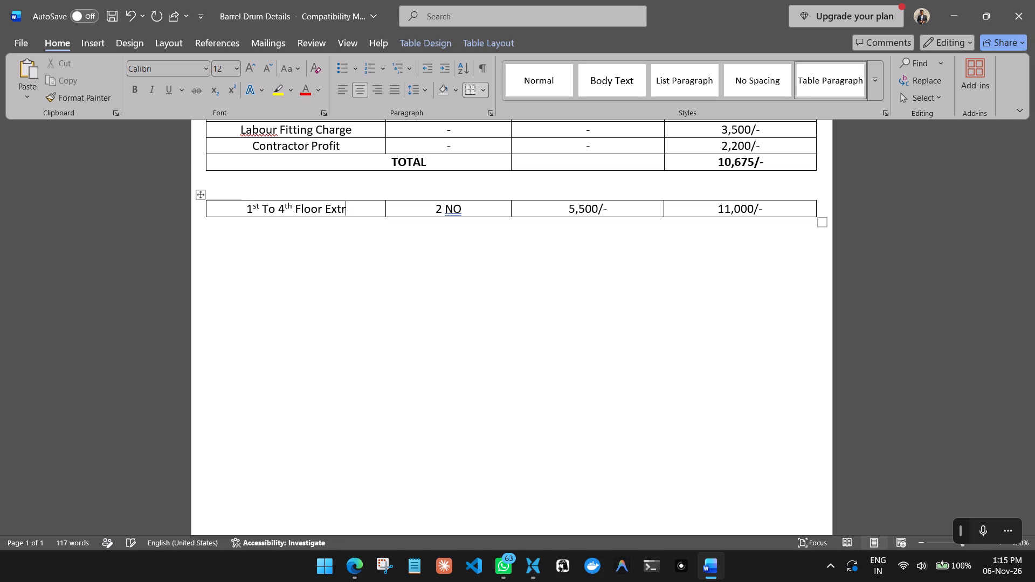
key(a)
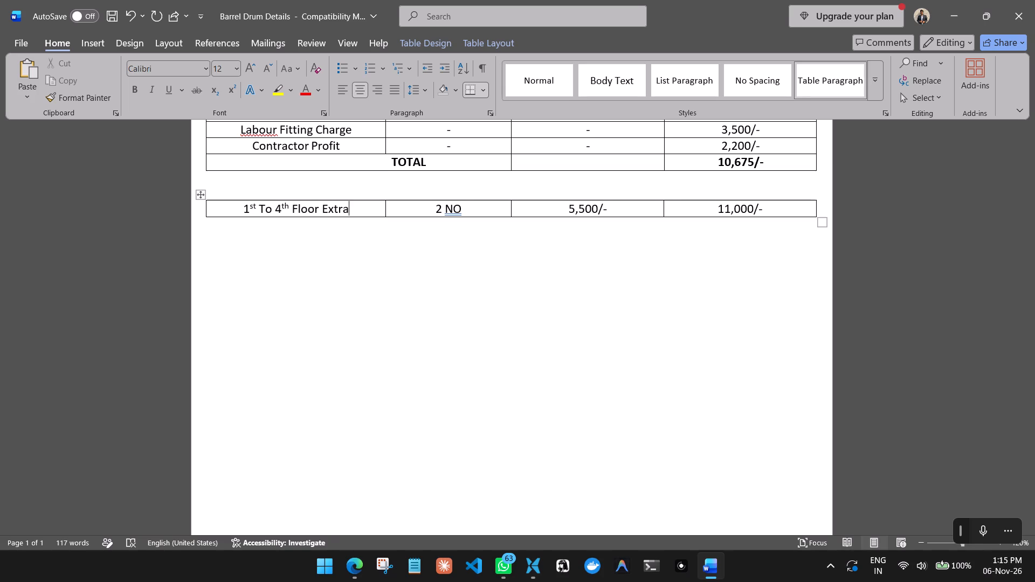
key(space)
text(Out Fitting &)
key(space)
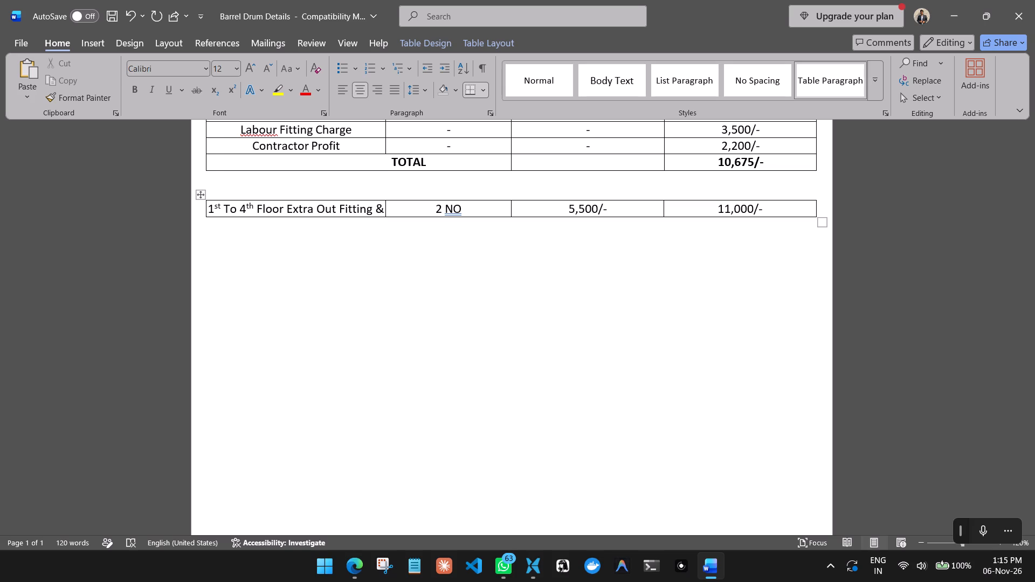
text(Sport F)
text(abrication)
key(space)
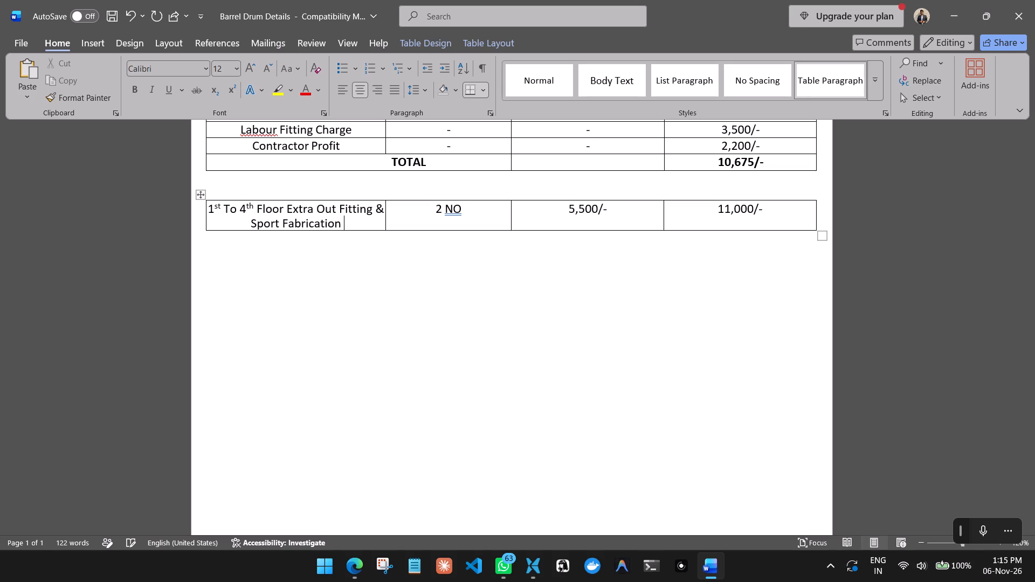
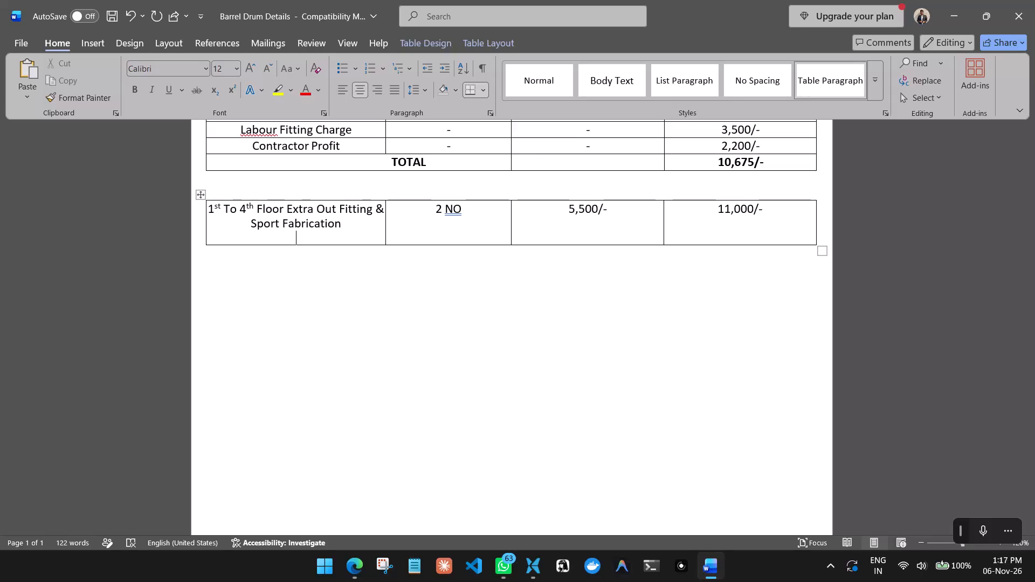
Add the line "80X40 Channel – 40X40 SqTube" below Sport Fabrication in the row's description cell.
text(80)
key(space)
key(BackSpace)
key(shift+x)
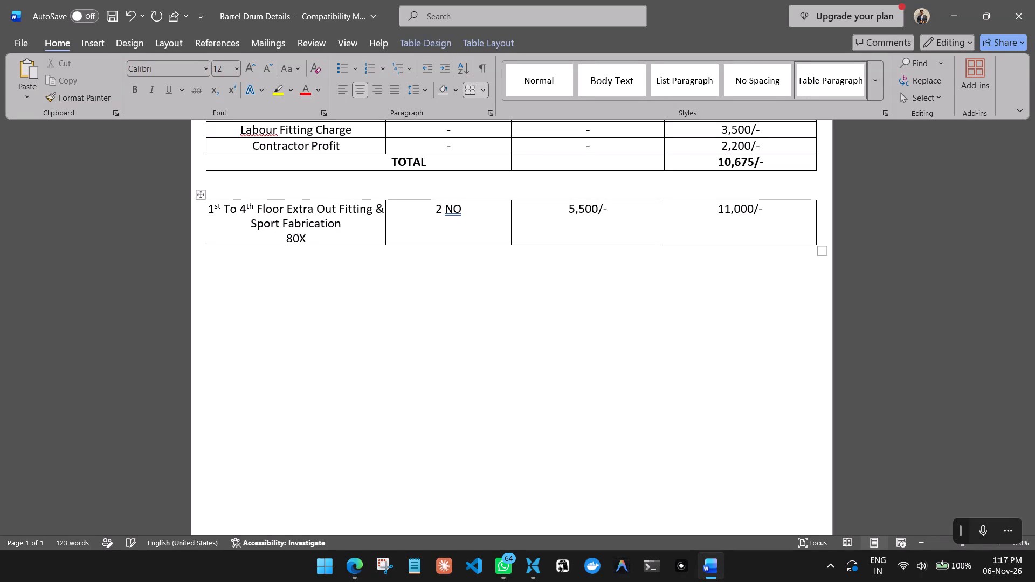
text(40)
key(space)
text(Channlw)
key(BackSpace)
key(BackSpace)
text(wl)
key(BackSpace)
key(BackSpace)
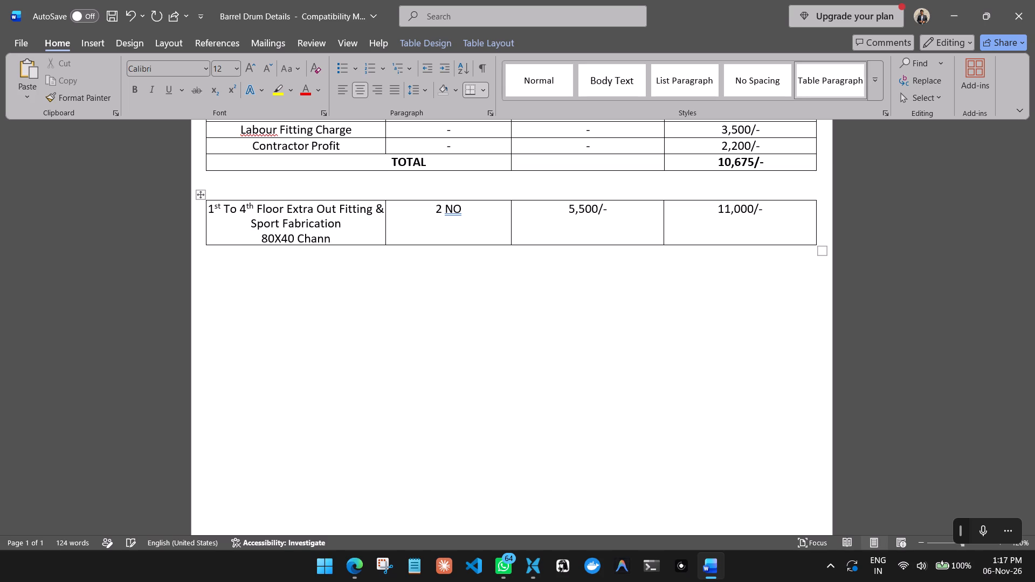
text(el)
key(space)
text(-)
key(space)
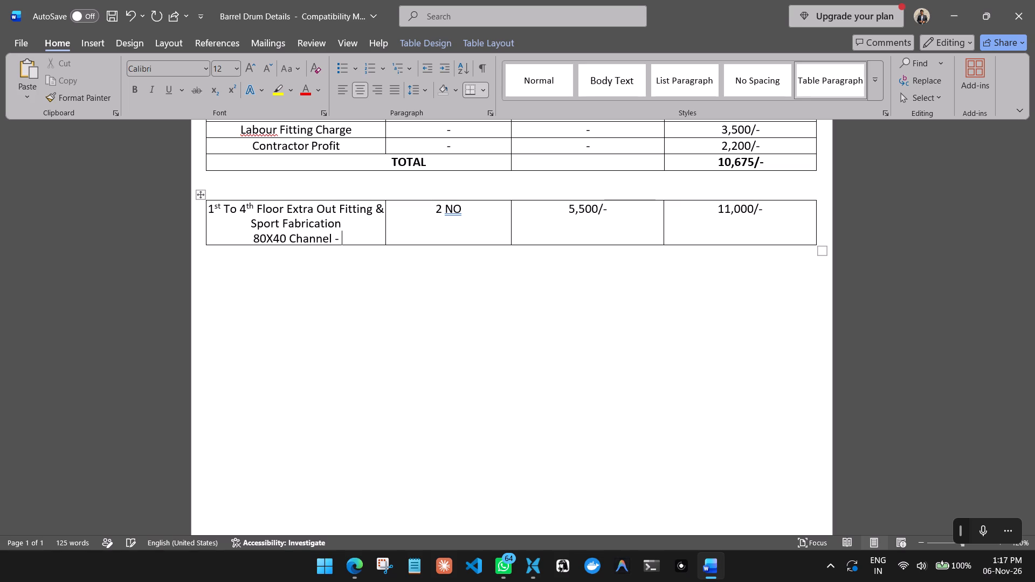
text(40)
key(shift+x)
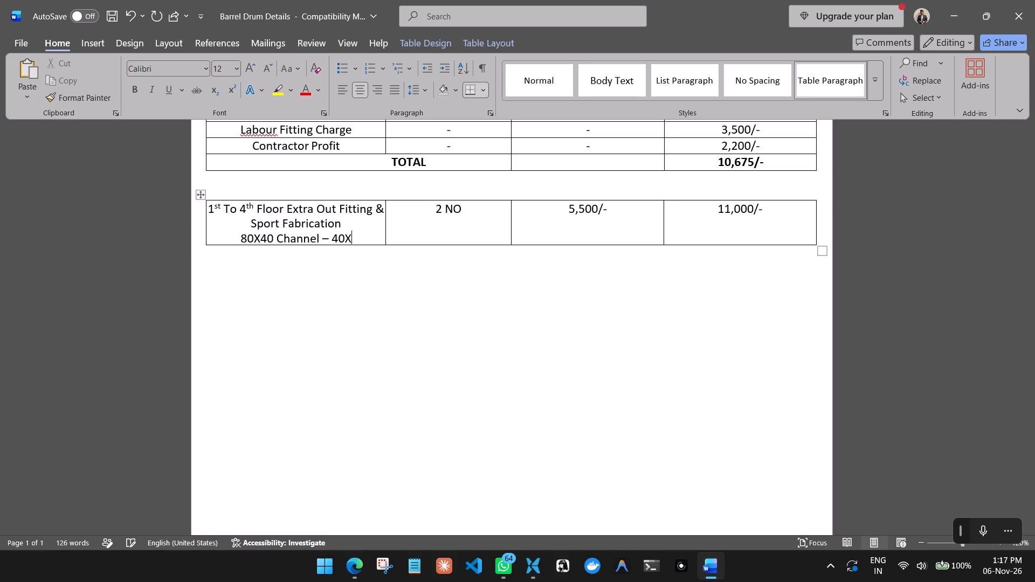
text(40)
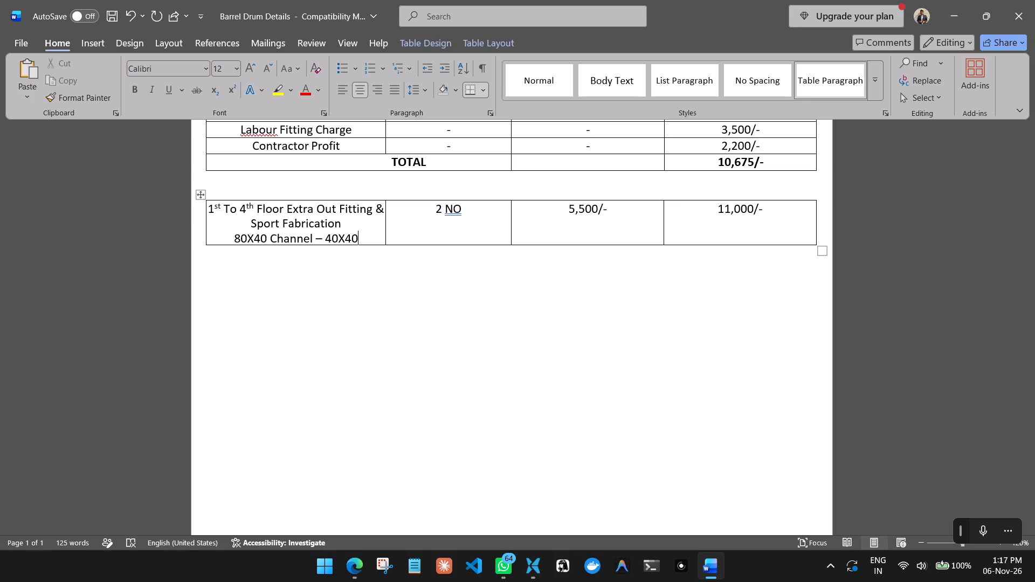
key(space)
text(Sq)
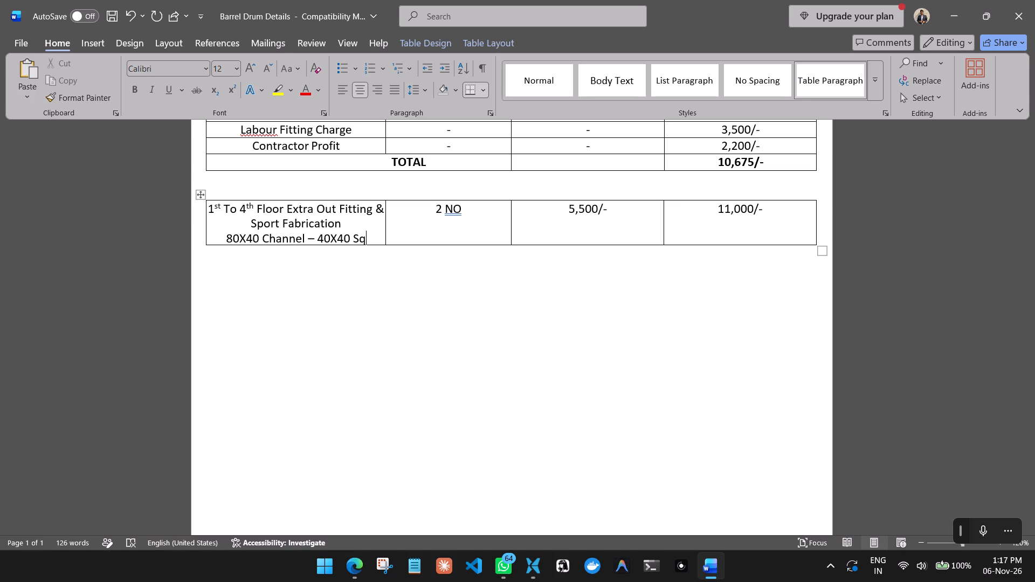
text(Tube)
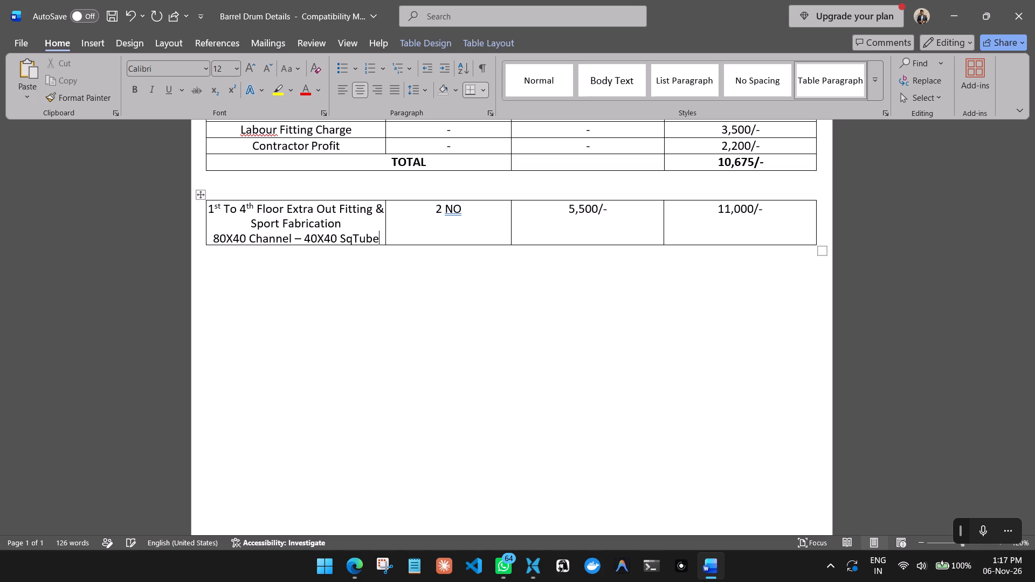
Change the quantity in the 1st To 4th Floor row to "4 per floor".
click(472, 231)
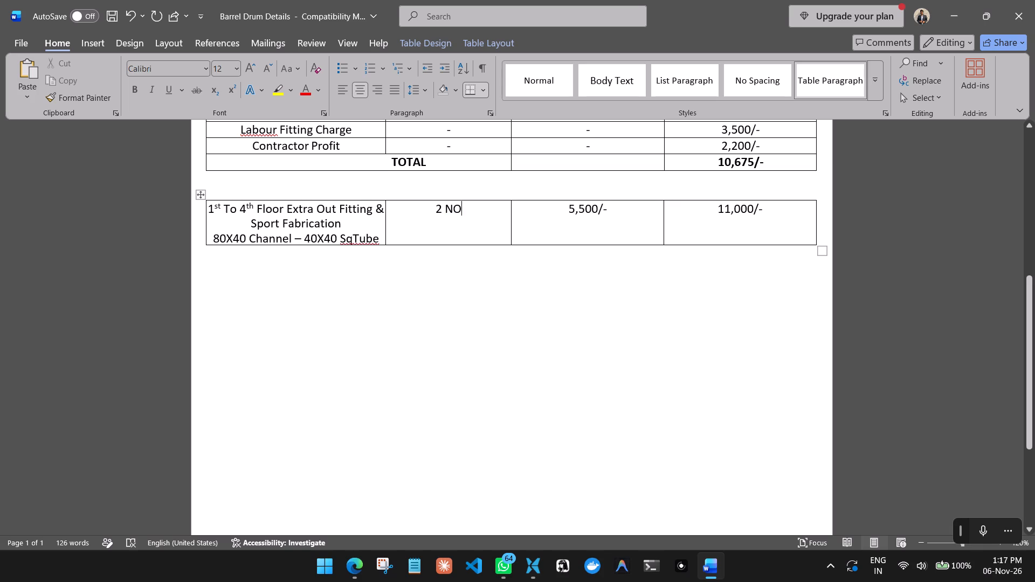
click(443, 210)
key(BackSpace)
key(4)
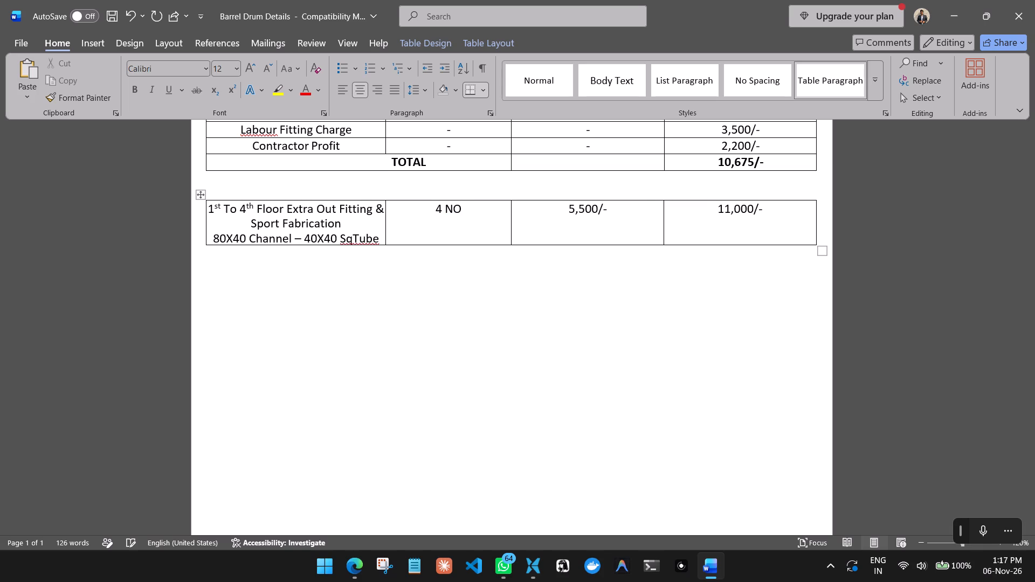
key(Right)
key(Right)
key(Right)
key(BackSpace)
key(BackSpace)
key(BackSpace)
key(slash)
text(floor)
key(Left)
key(Left)
key(Left)
key(Left)
key(Left)
key(BackSpace)
key(space)
text(per)
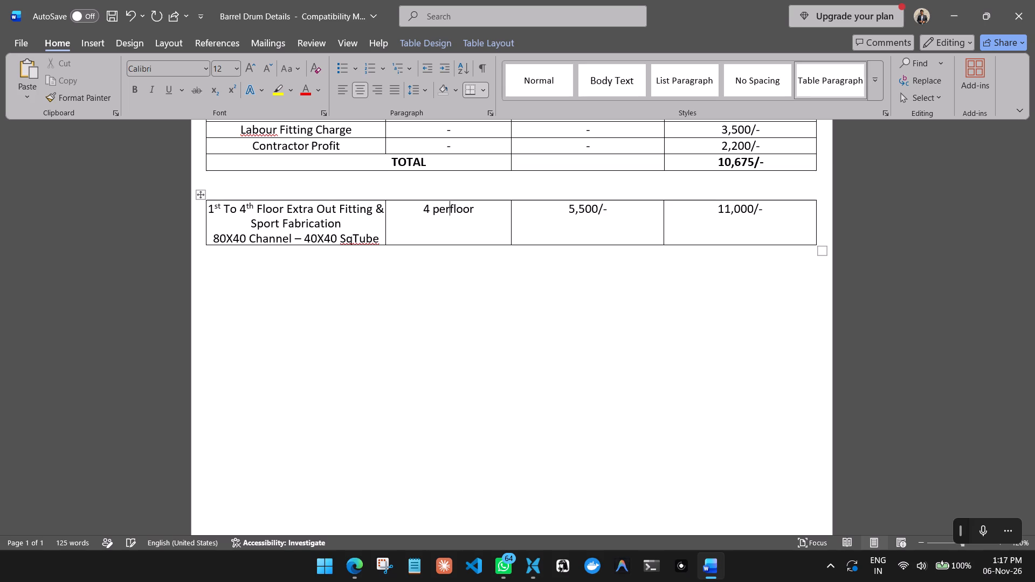
key(space)
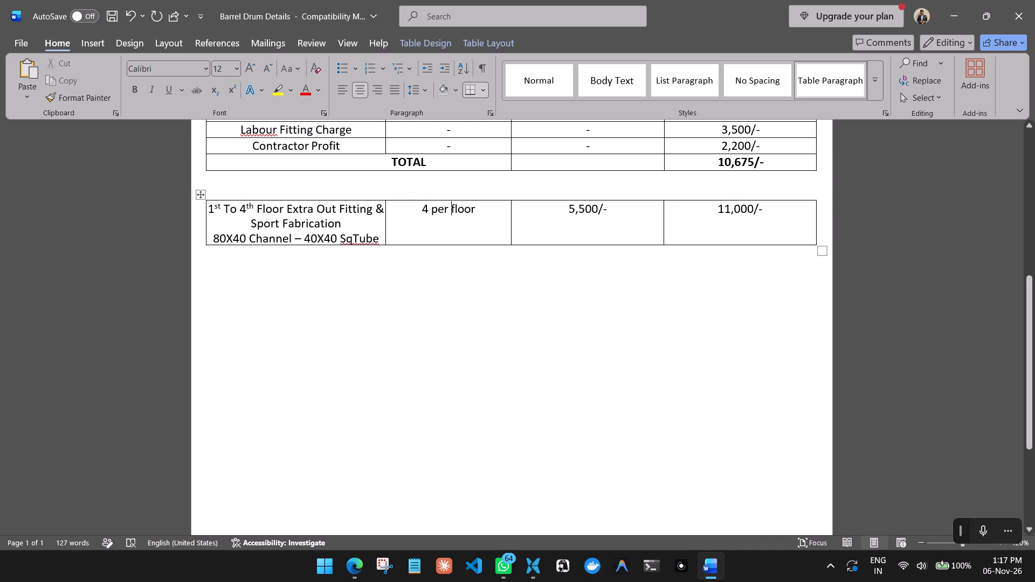
Set the rate in the 1st To 4th Floor row to 5,200/-.
click(583, 213)
key(BackSpace)
key(2)
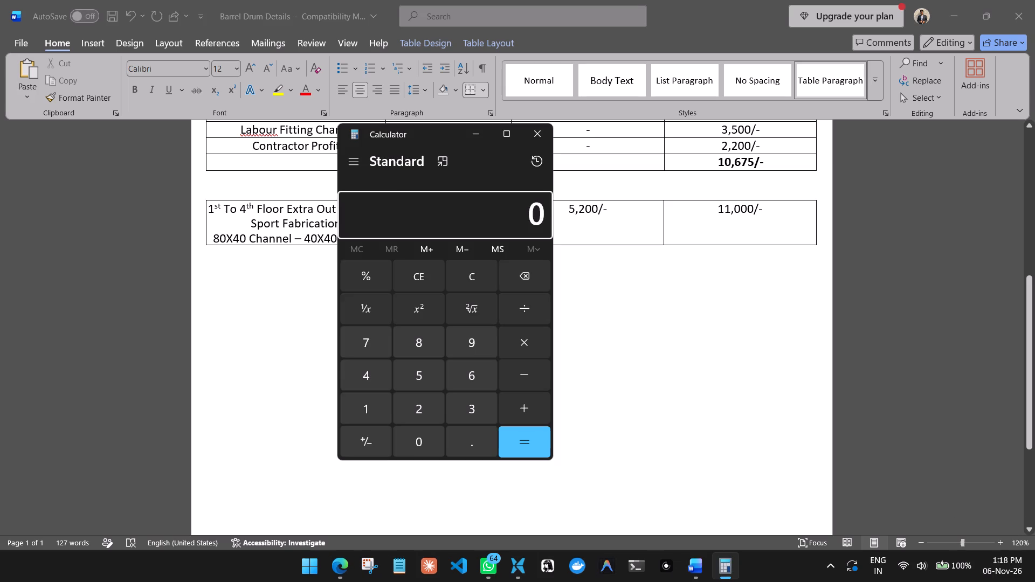
In Calculator, multiply 4 by 5200.
key(4)
key(asterisk)
text(5200)
key(Return)
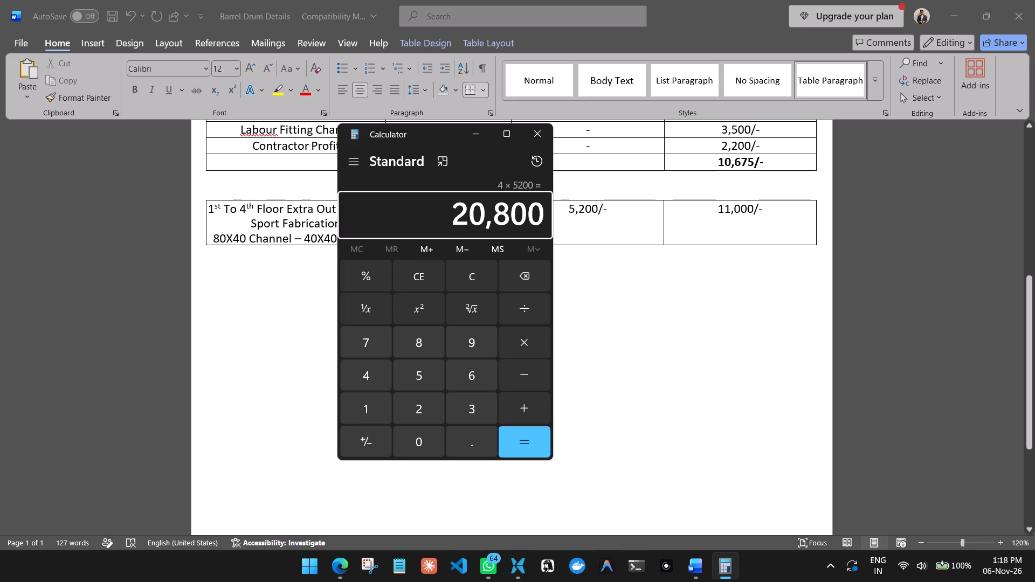
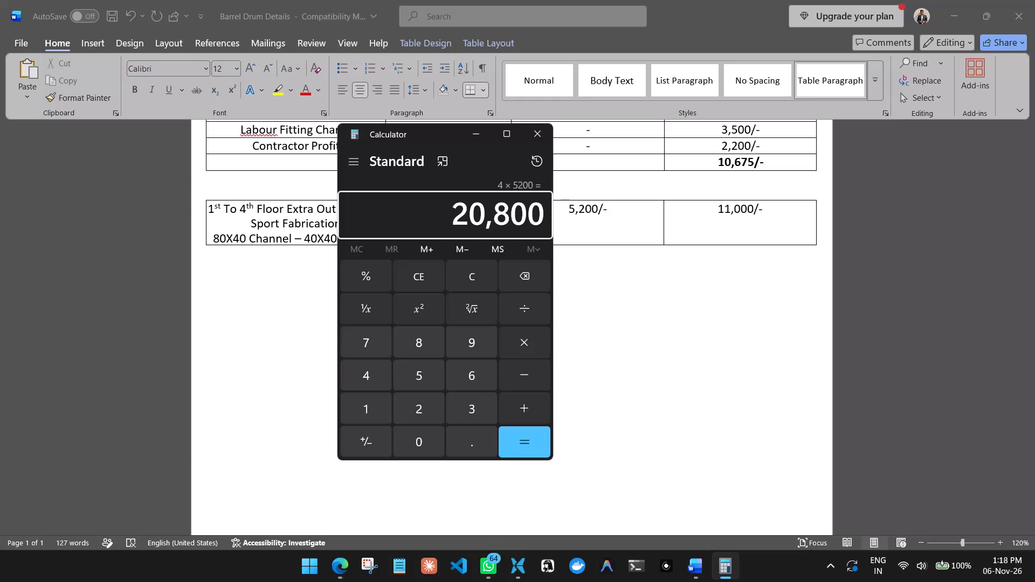
Close the calculator and set the amount in the Word document's 1st To 4th Floor row to 20,800/-.
click(546, 136)
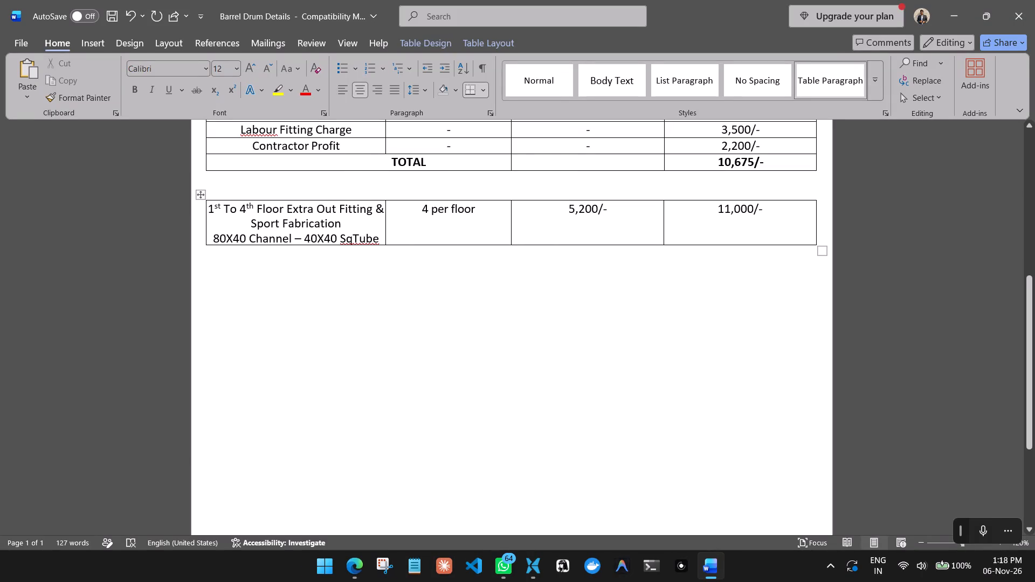
drag(754, 212, 722, 211)
text(20,800)
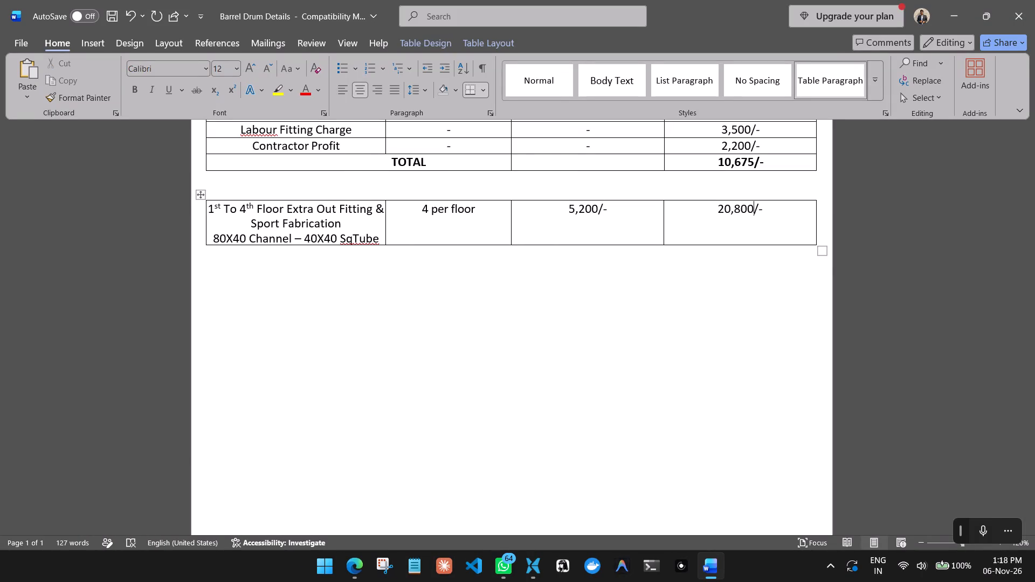